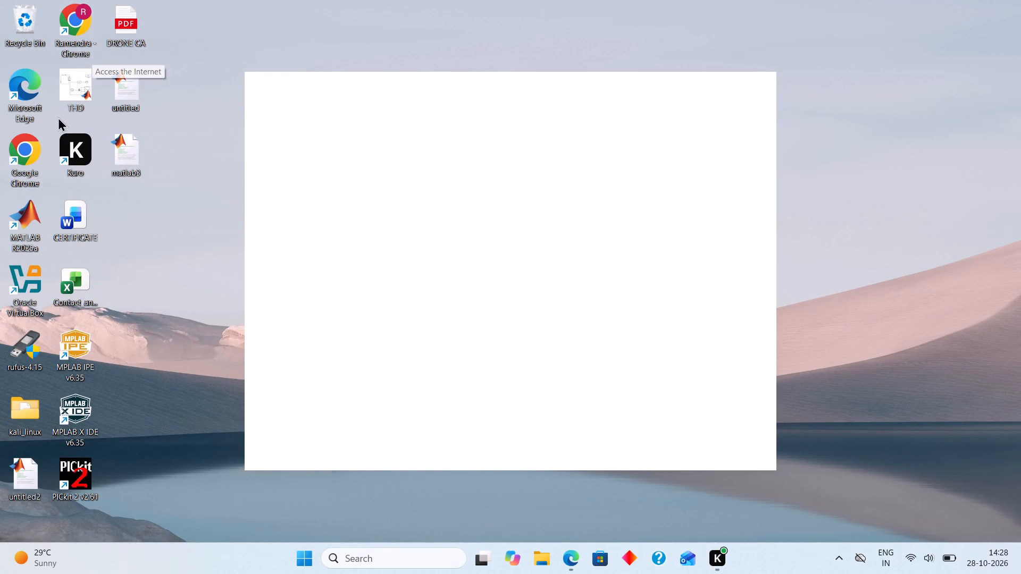
Launch Google Chrome from the desktop and open a browser window with the IEEE profile.
double_click(27, 151)
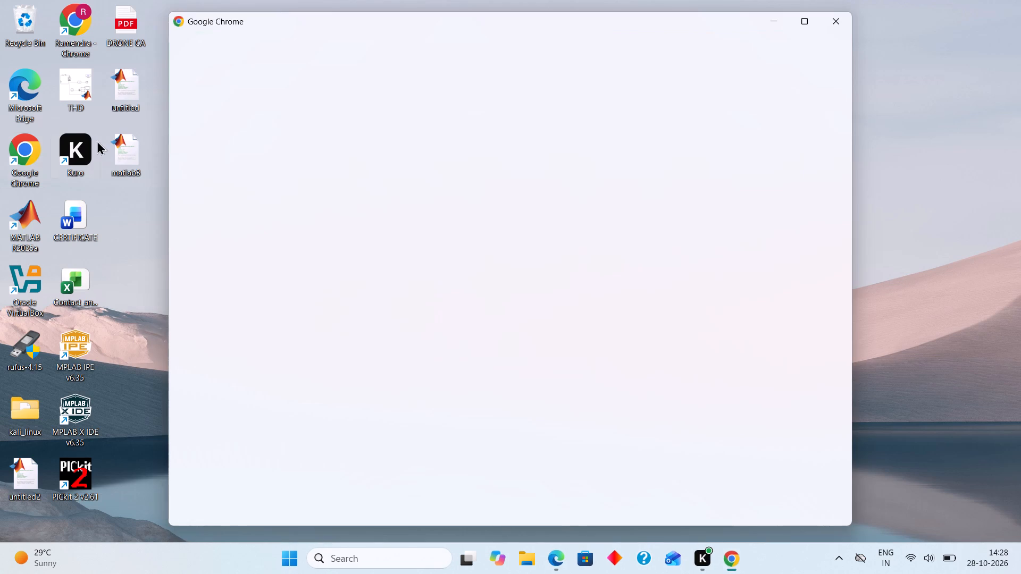
click(457, 320)
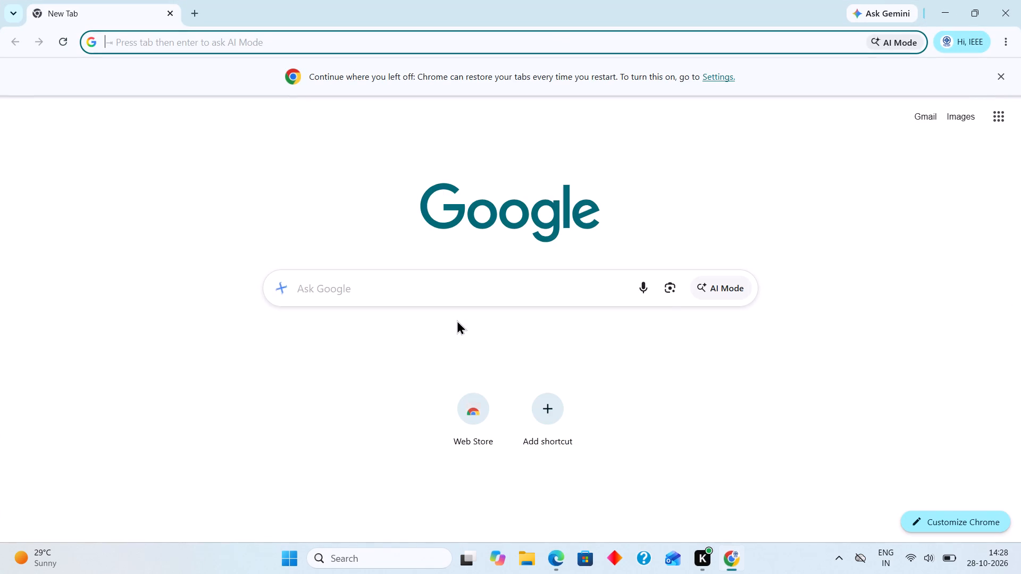
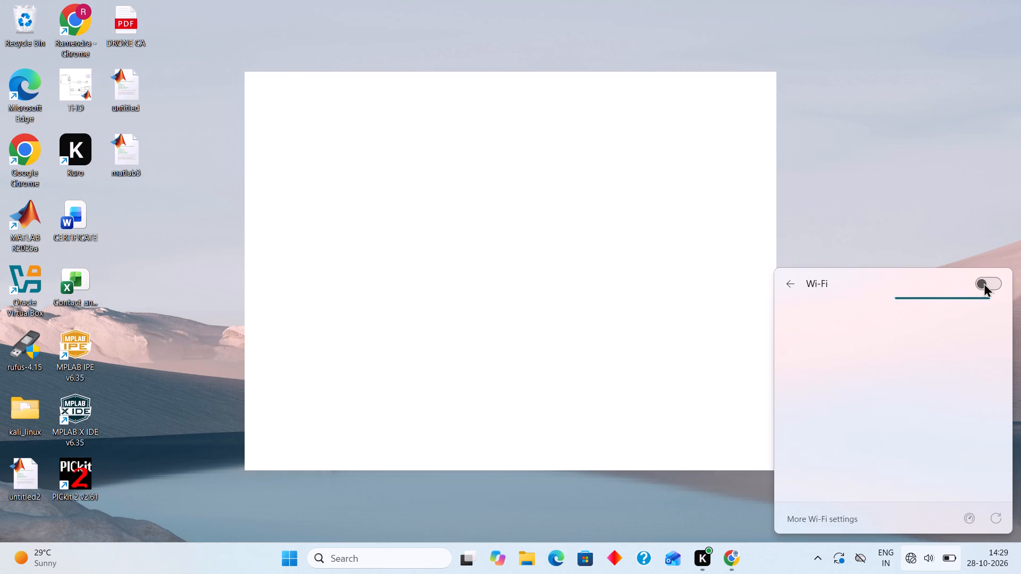
Turn on Wi-Fi and connect the computer to the Galaxy S25 FE hotspot network.
click(985, 282)
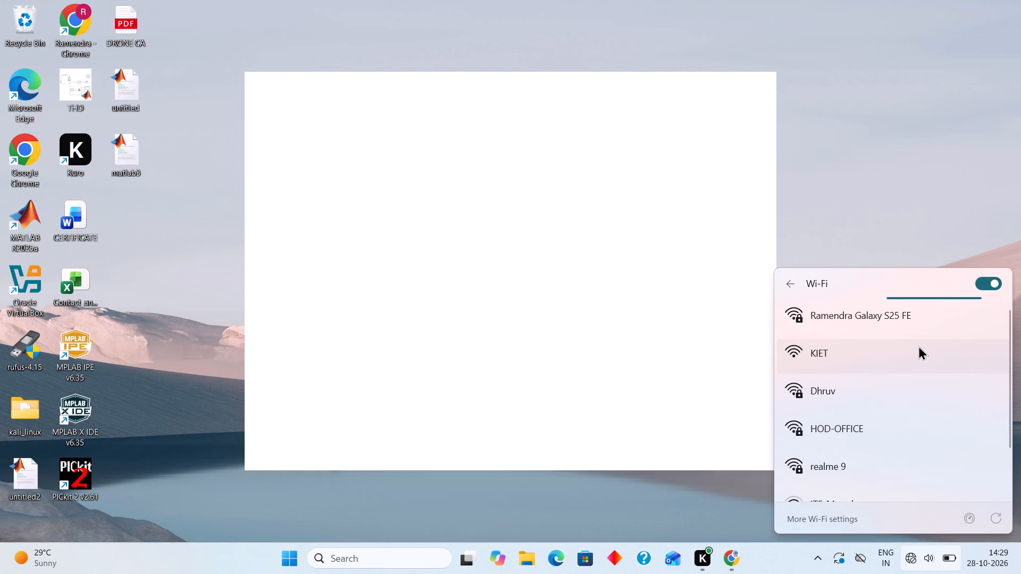
click(908, 317)
click(944, 378)
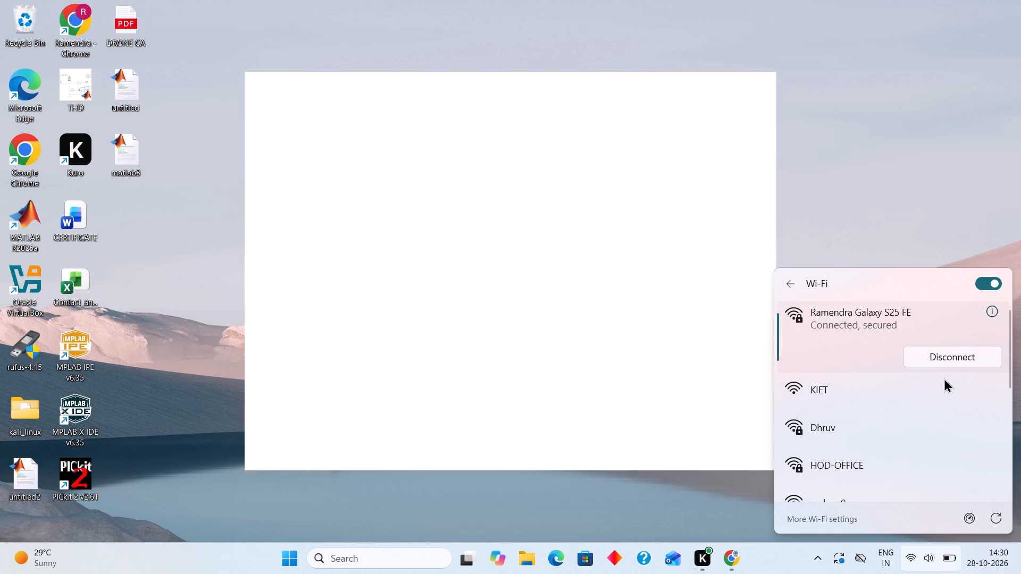
click(928, 215)
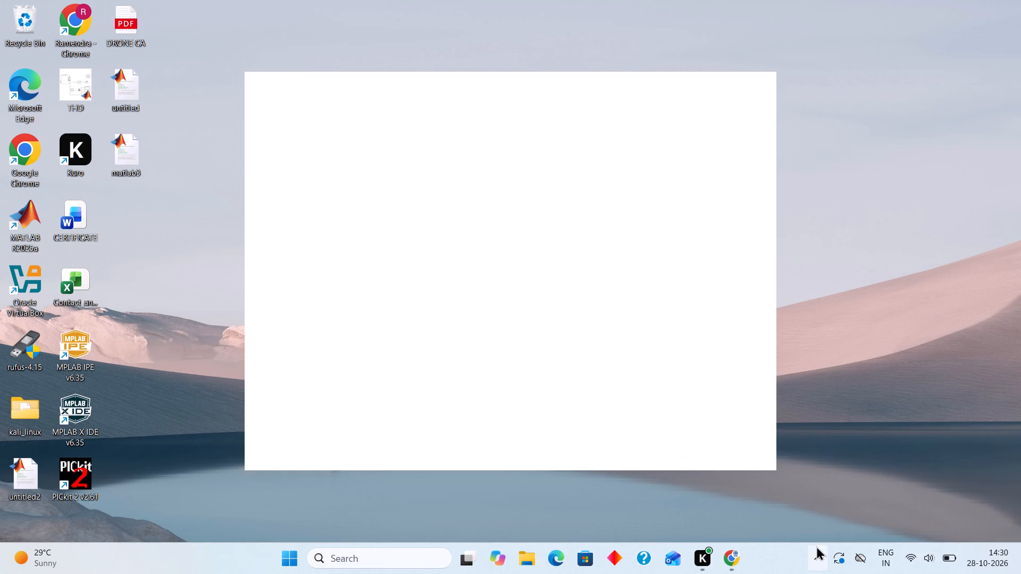
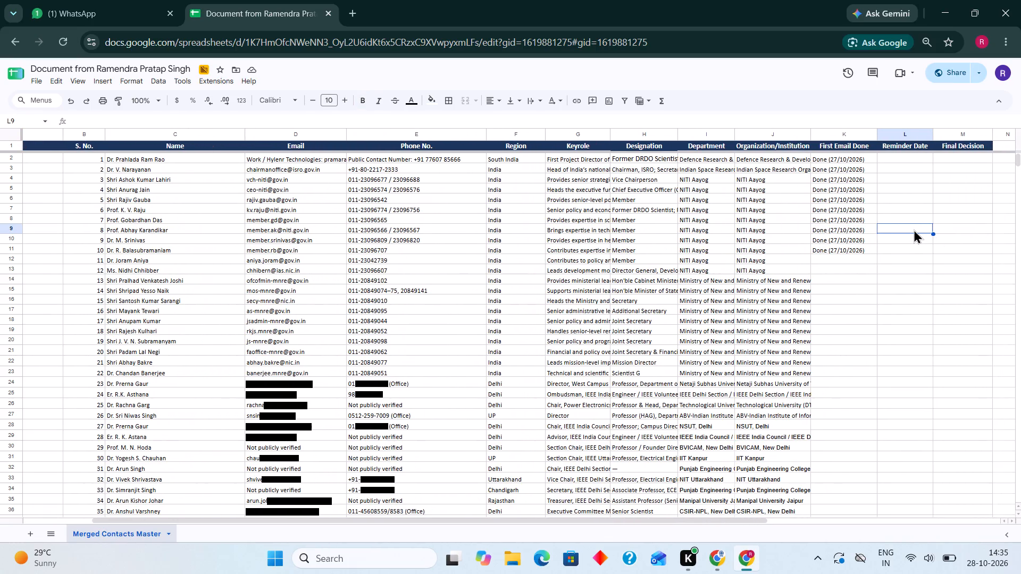
Enter "remind after december" as the Reminder Date for the contact with S. No. 8, in cell L9.
click(913, 229)
text(re,)
key(BackSpace)
text(mi)
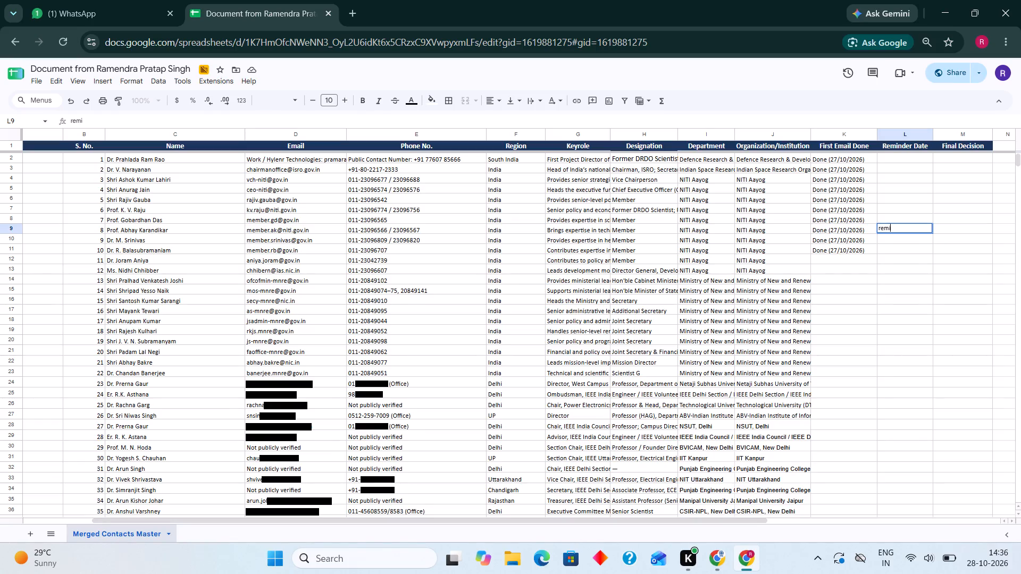
text(nd)
key(space)
text(after)
key(space)
text(december)
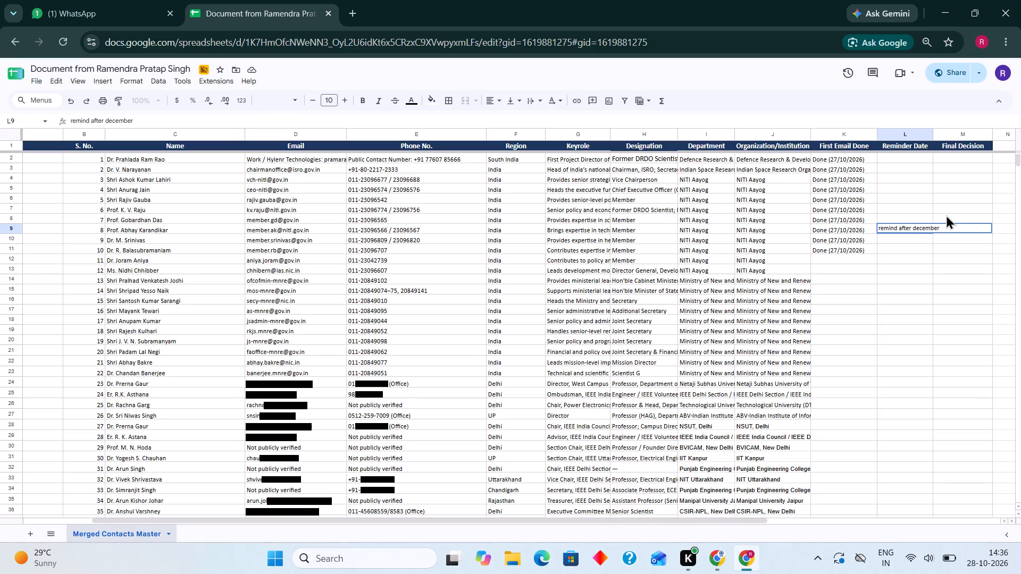
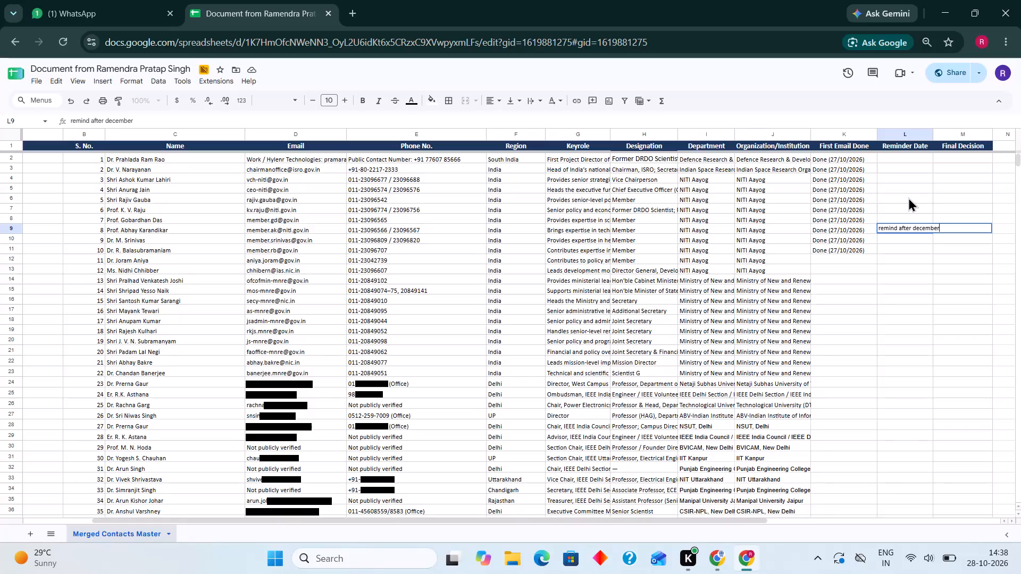
Set the text wrapping of the reminder note in cell L9 to Clip so it stays within the Reminder Date column.
click(898, 215)
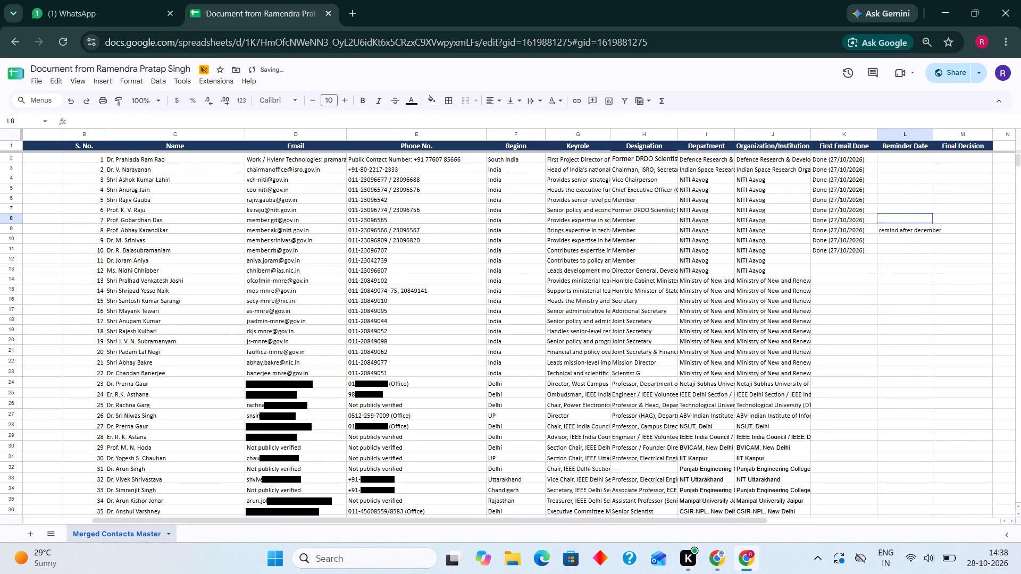
click(916, 230)
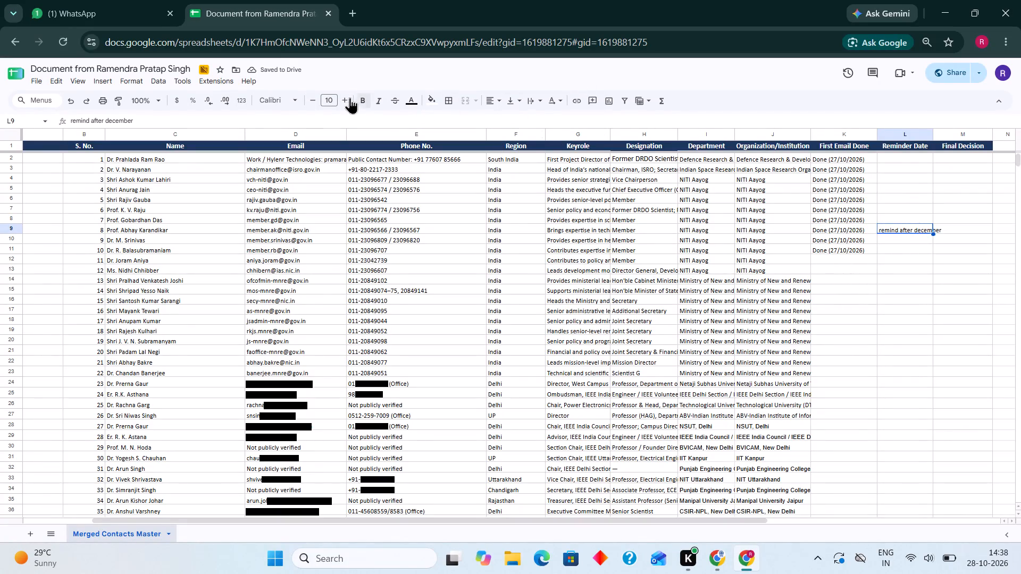
click(537, 102)
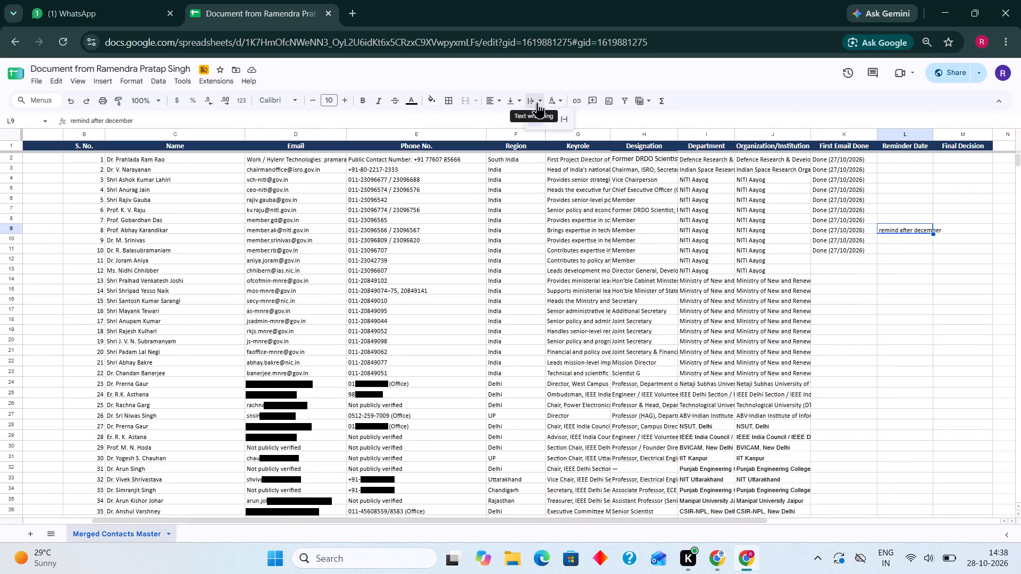
click(564, 114)
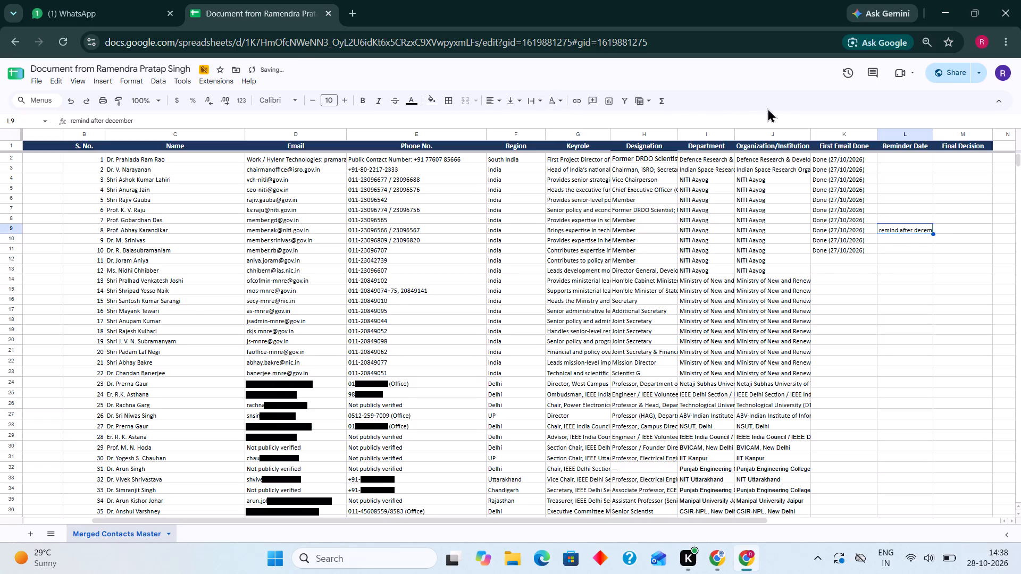
click(770, 116)
click(907, 366)
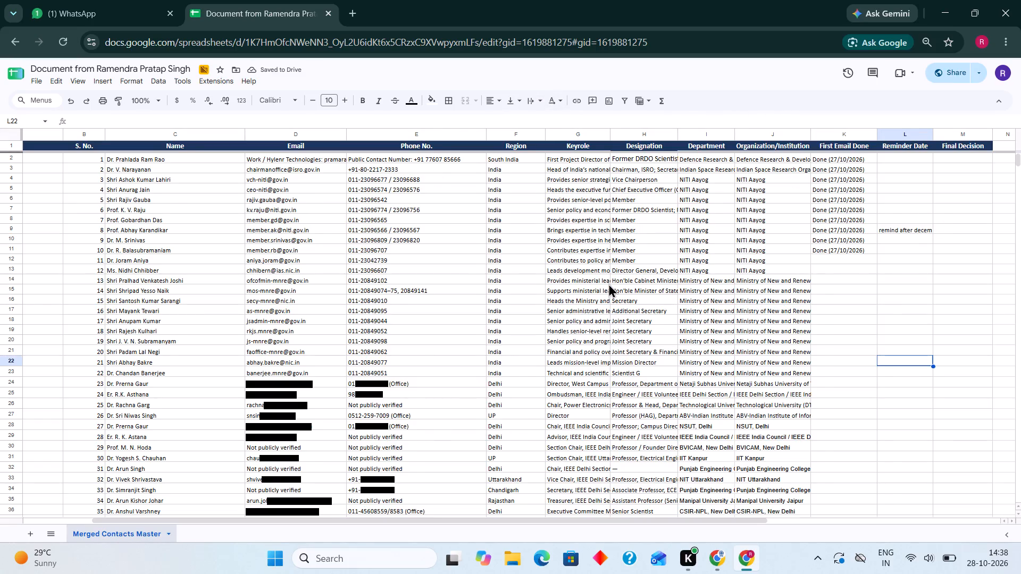
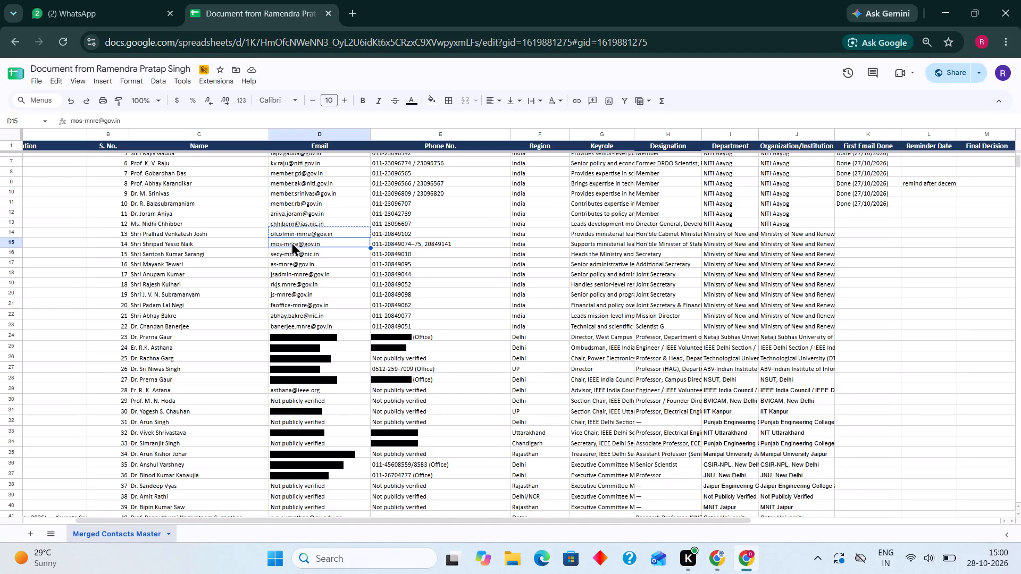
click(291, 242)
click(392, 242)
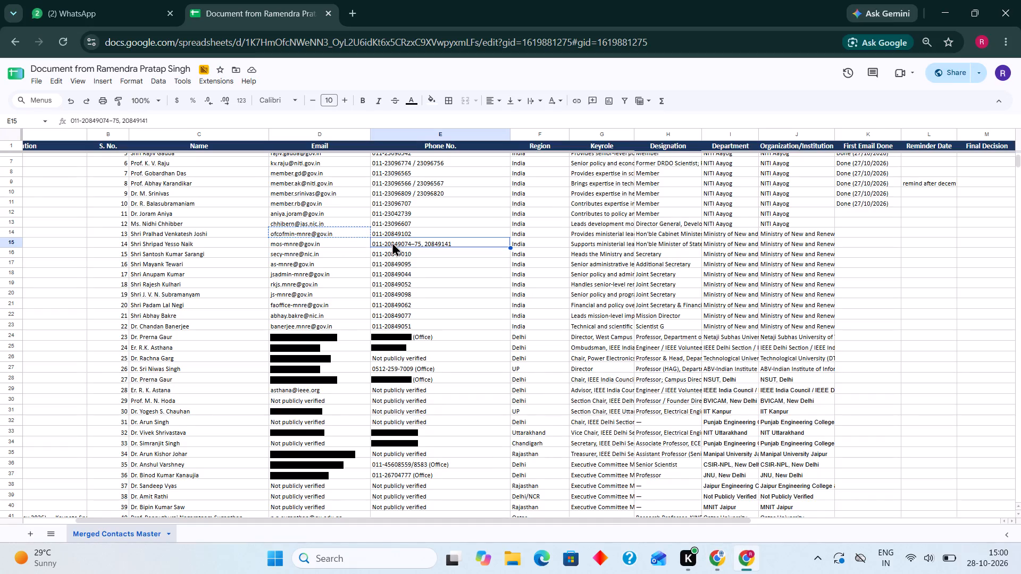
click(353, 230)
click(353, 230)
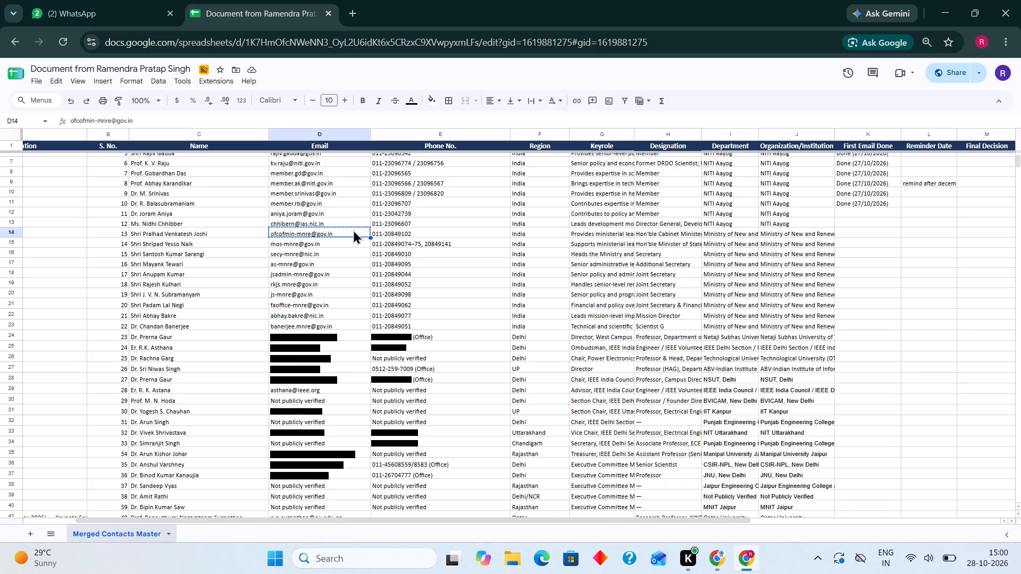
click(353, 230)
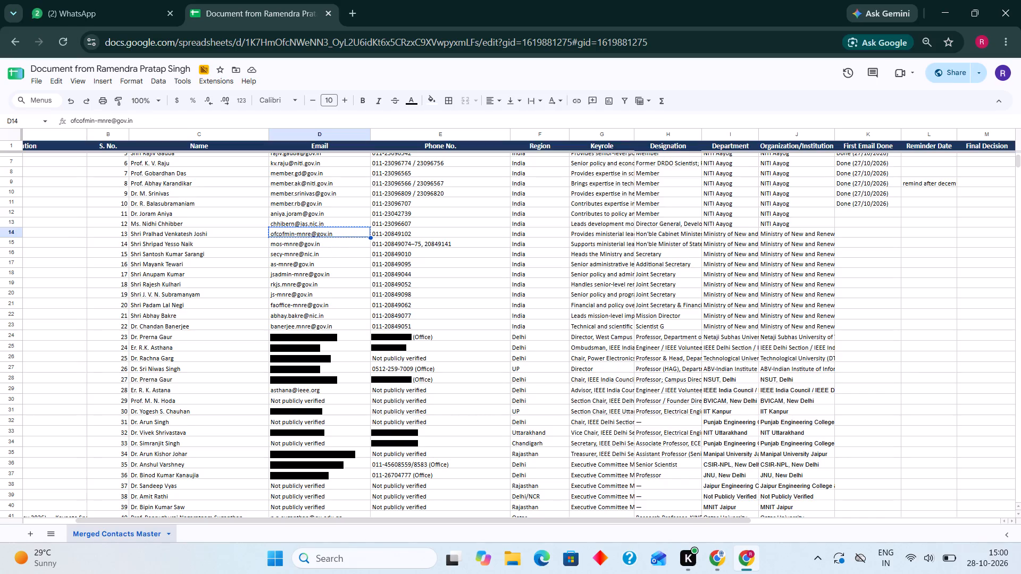
Copy the email address of the contact with S. No. 14, in cell D15.
click(330, 247)
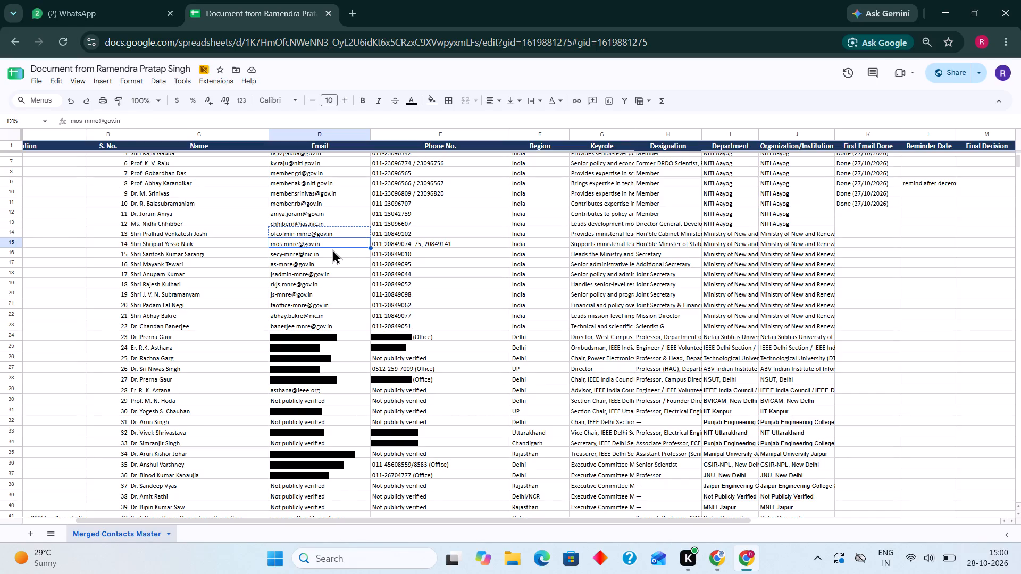
key(ctrl+c)
scroll(451, 402, down, 4)
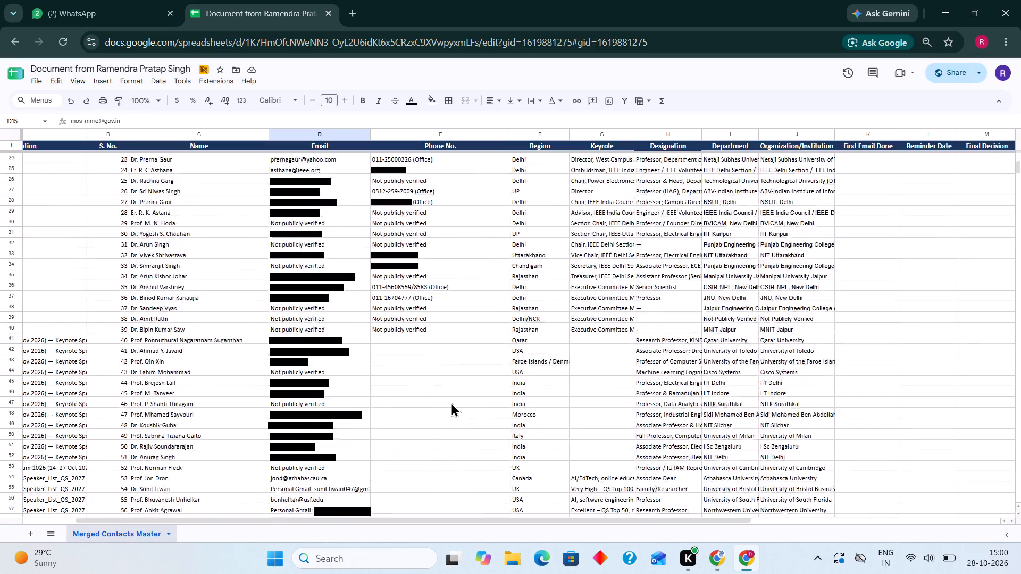
scroll(451, 402, down, 6)
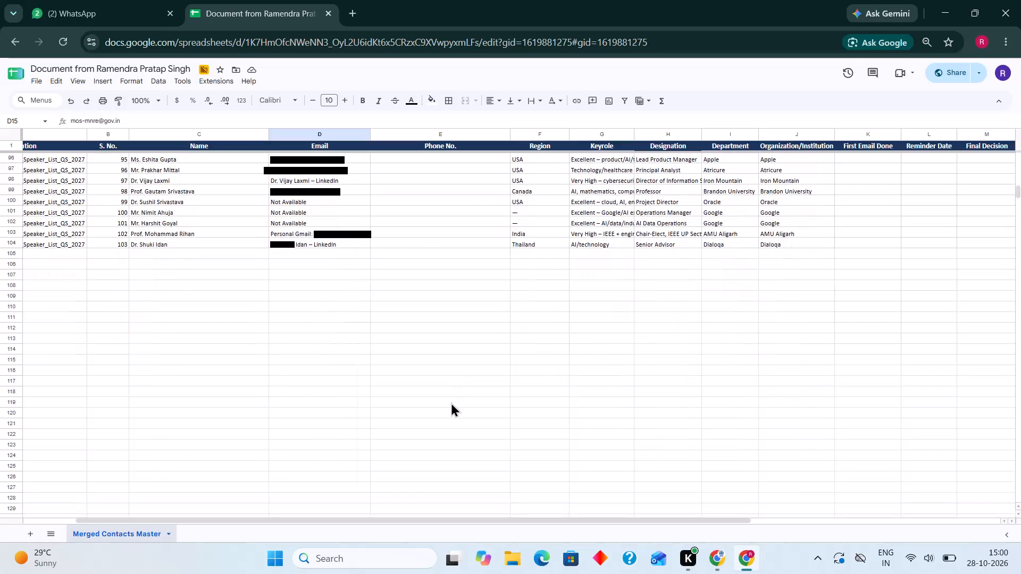
scroll(451, 402, up, 5)
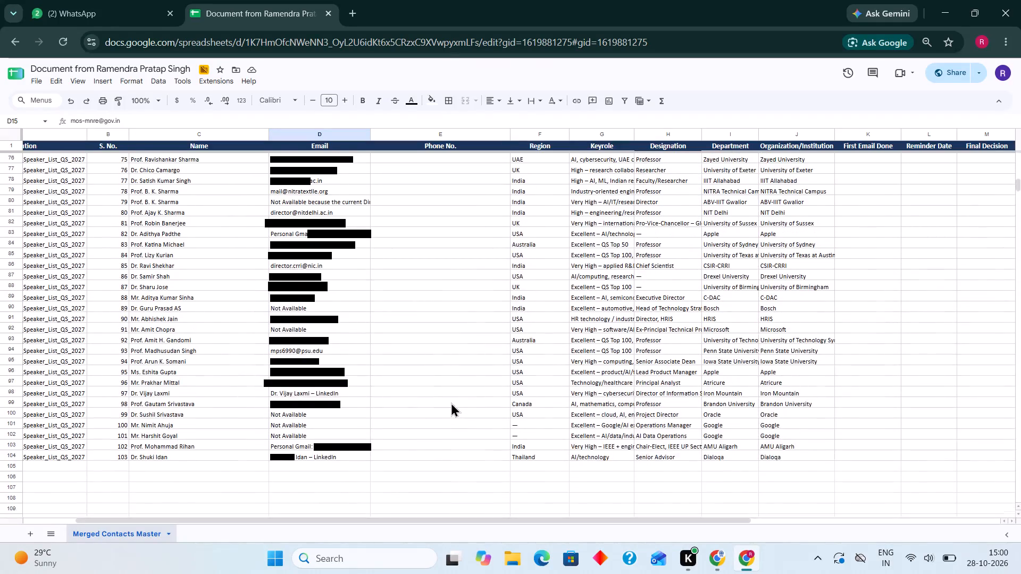
scroll(451, 402, up, 8)
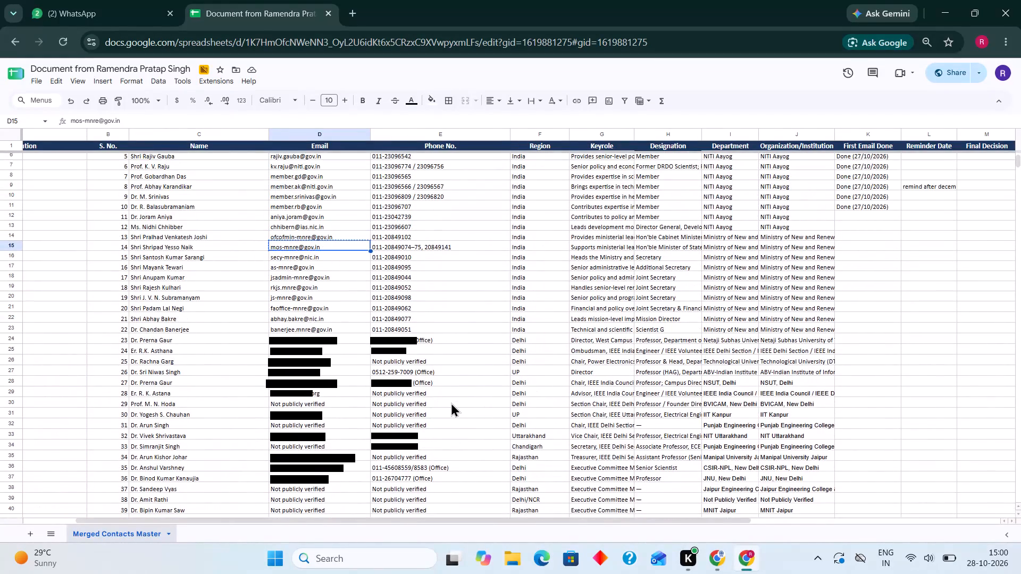
right_click(312, 243)
click(339, 151)
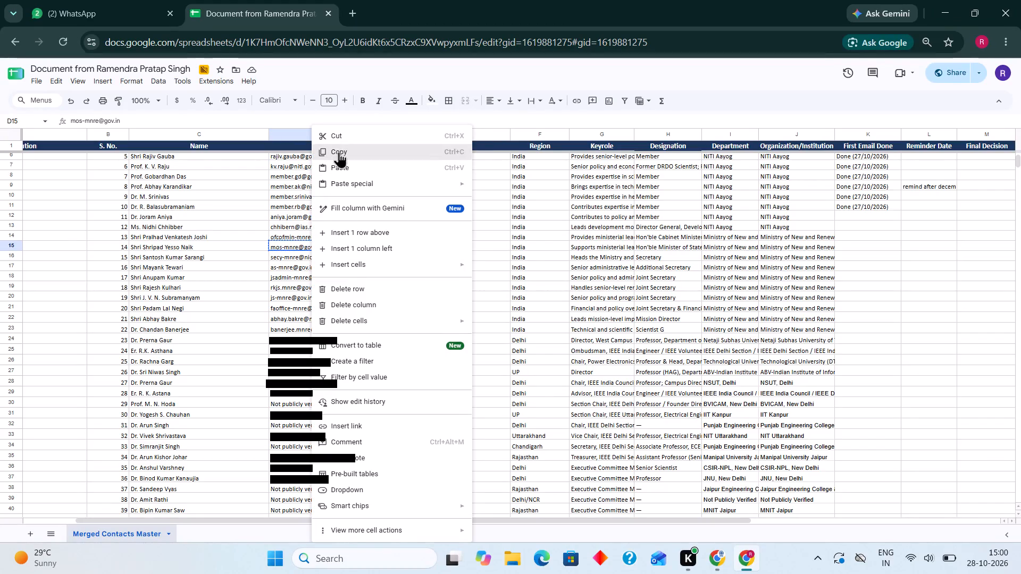
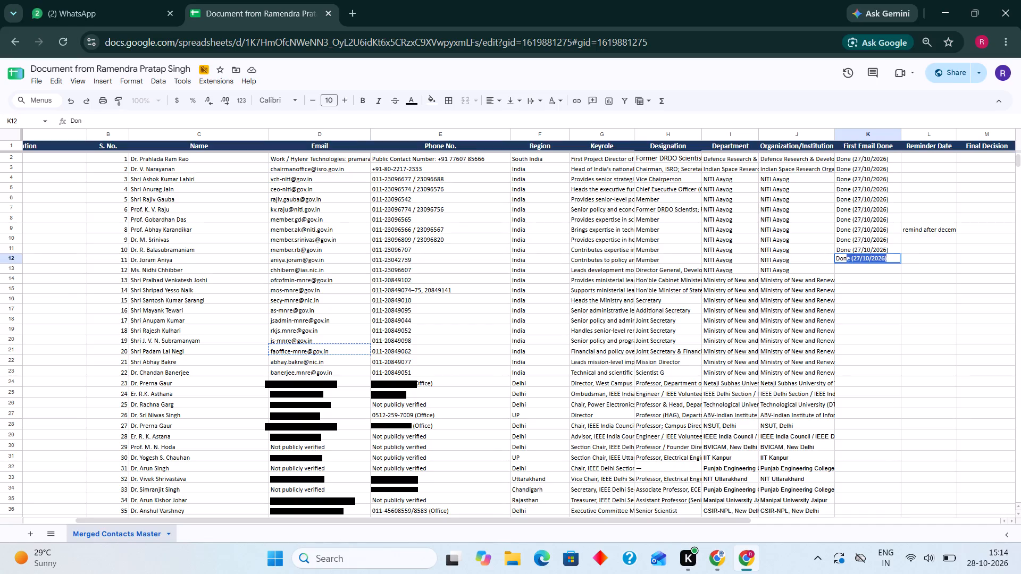
Complete the First Email Done entry in cell K12 as "Done (28/10/2026)".
key(space)
key(Tab)
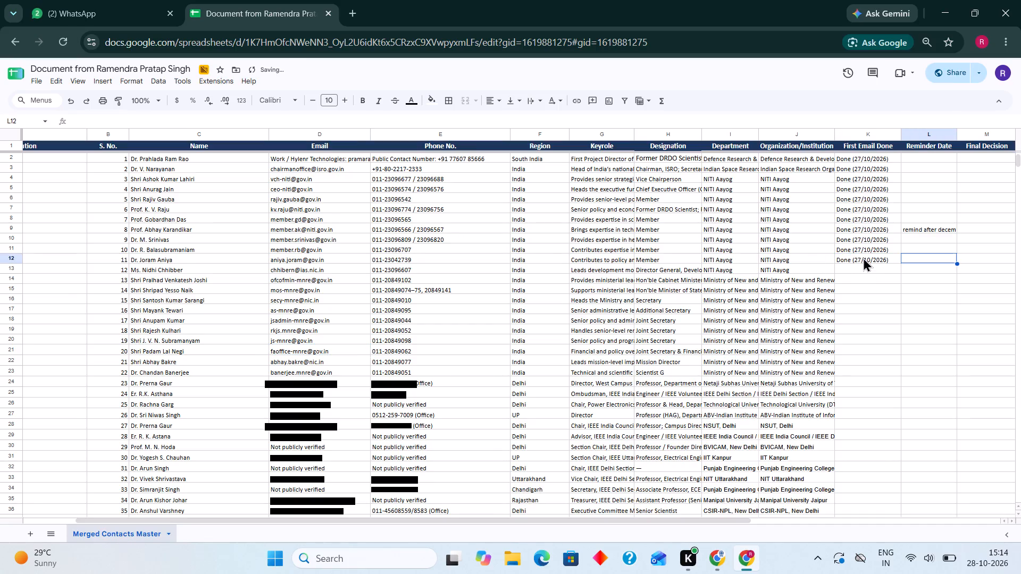
click(861, 256)
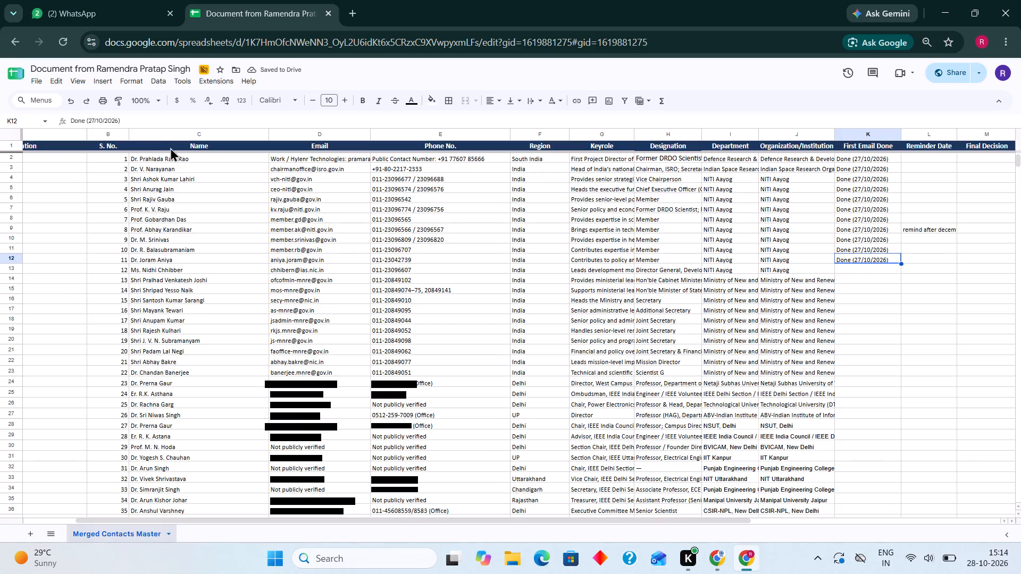
click(94, 119)
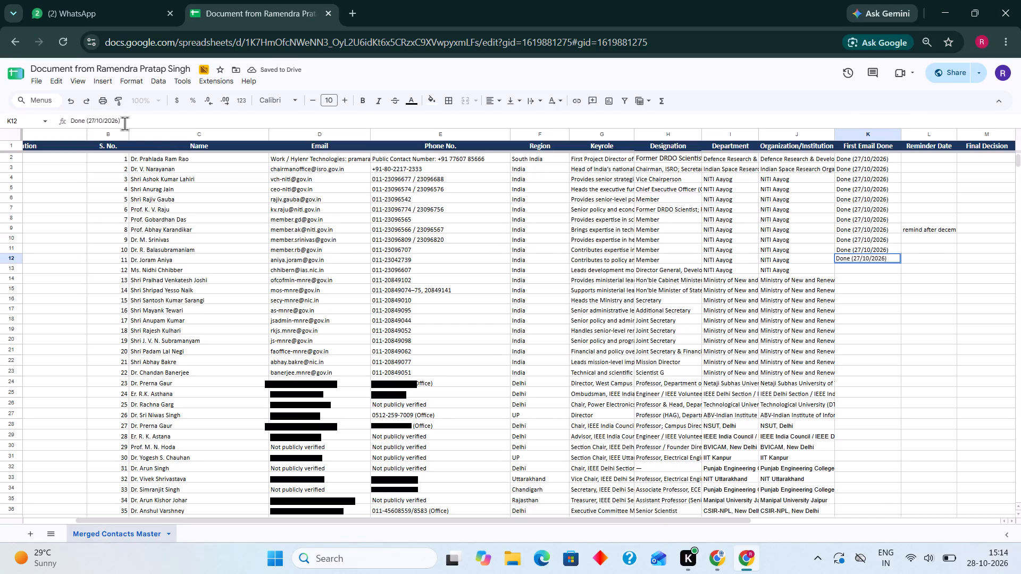
key(BackSpace)
key(8)
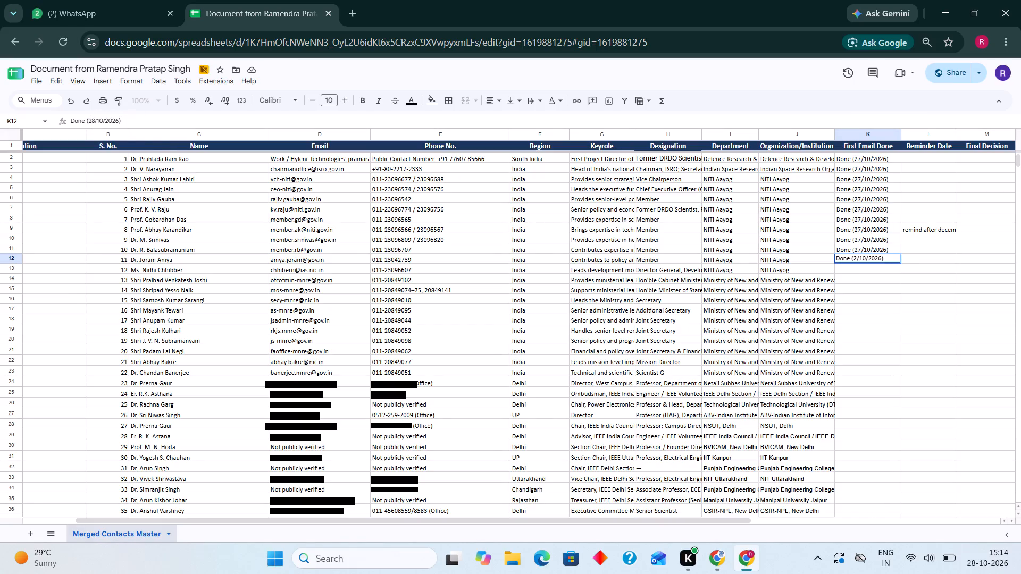
Copy the "Done (28/10/2026)" text from K12 into cell K13 of the First Email Done column.
click(844, 258)
key(ctrl+c)
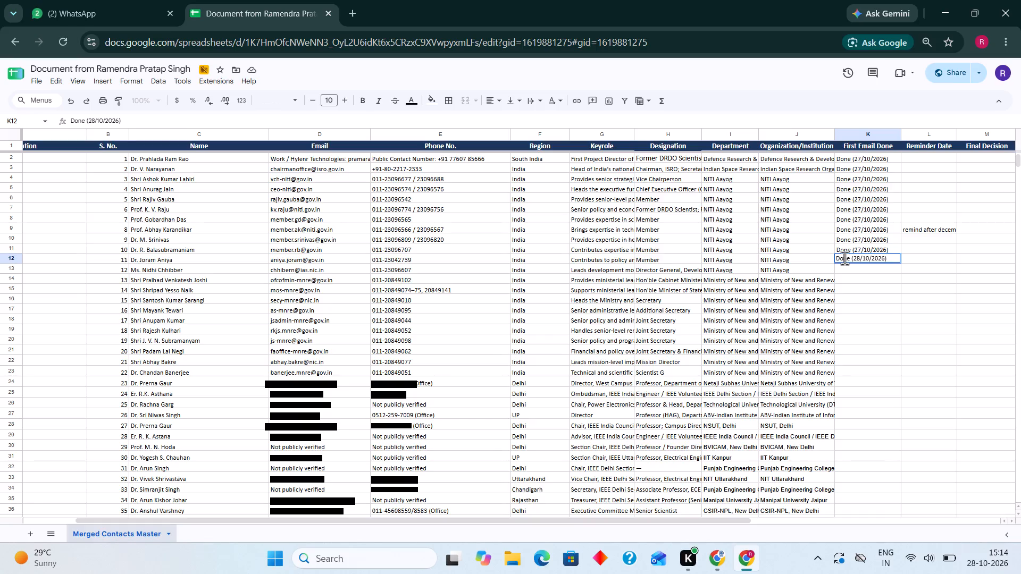
drag(129, 121, 68, 122)
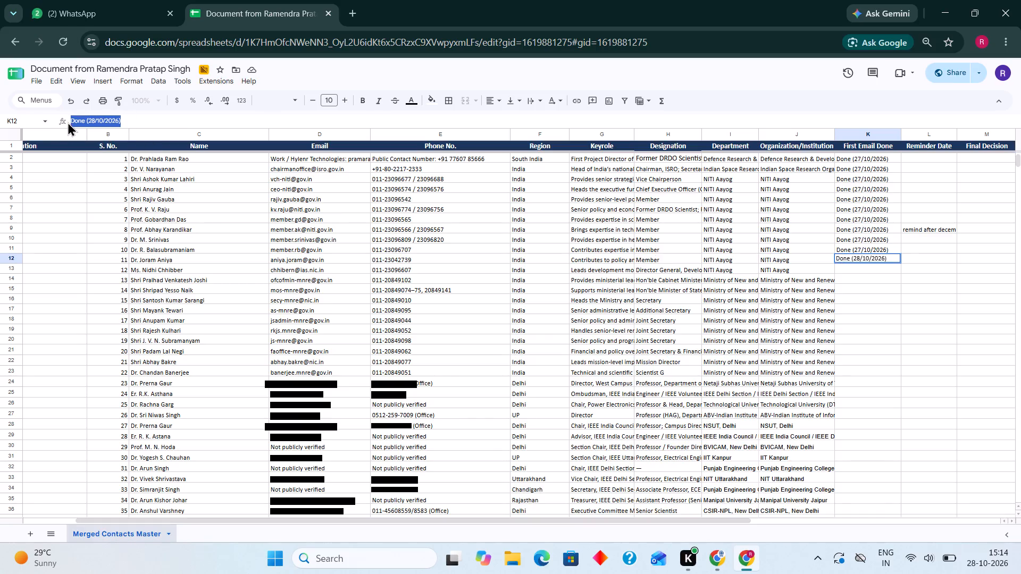
drag(68, 122, 63, 123)
key(ctrl+c)
click(860, 267)
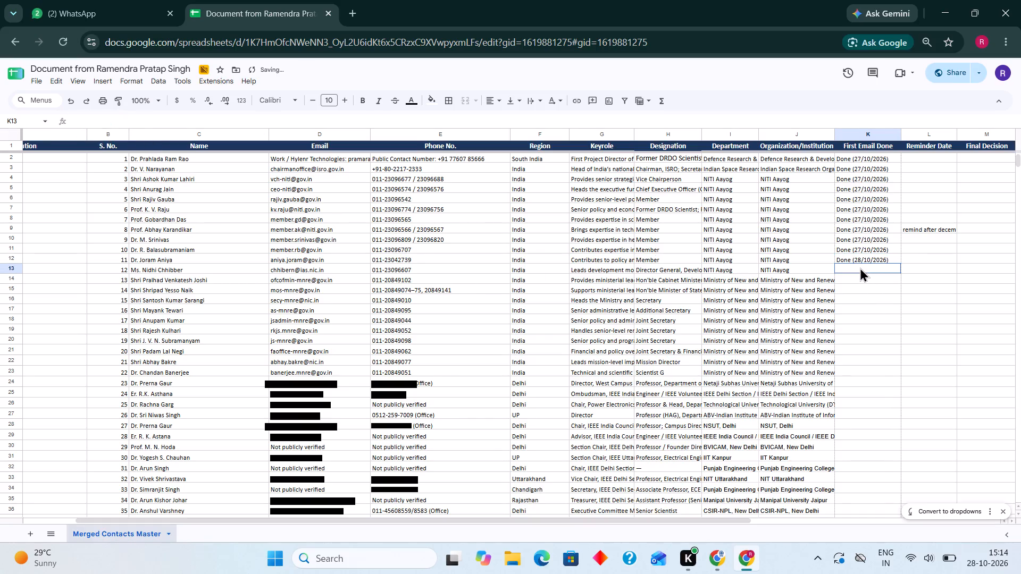
key(ctrl+v)
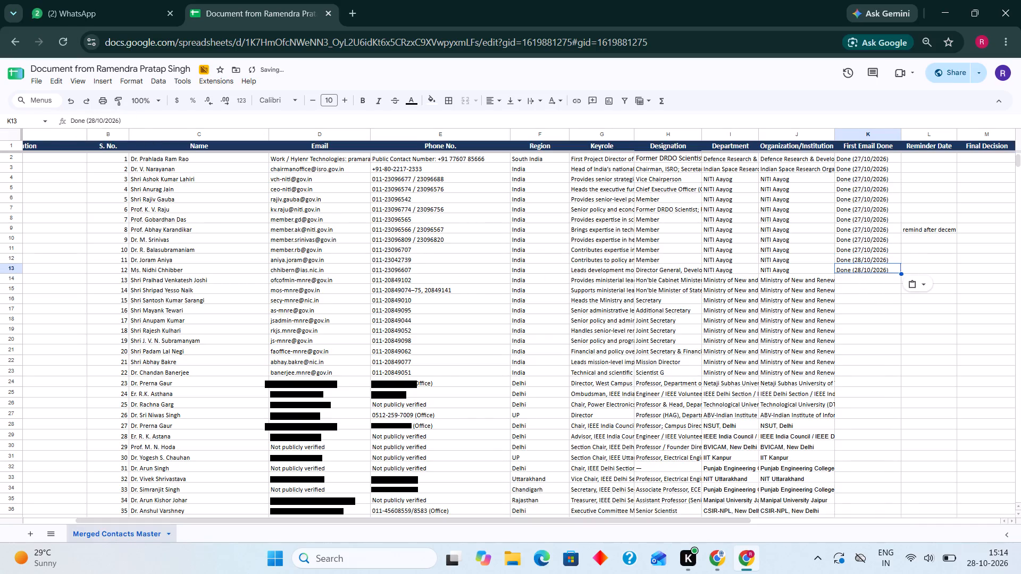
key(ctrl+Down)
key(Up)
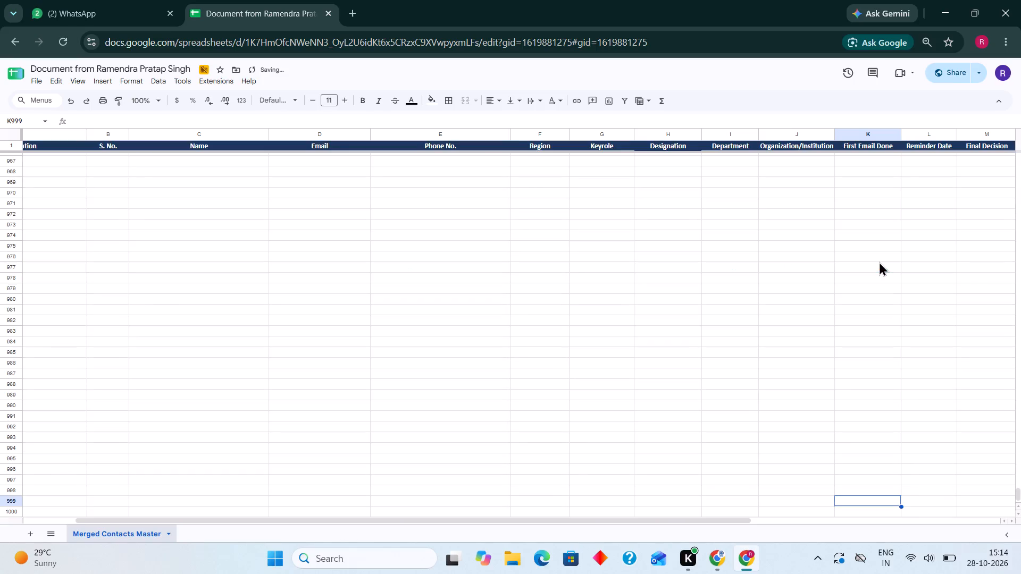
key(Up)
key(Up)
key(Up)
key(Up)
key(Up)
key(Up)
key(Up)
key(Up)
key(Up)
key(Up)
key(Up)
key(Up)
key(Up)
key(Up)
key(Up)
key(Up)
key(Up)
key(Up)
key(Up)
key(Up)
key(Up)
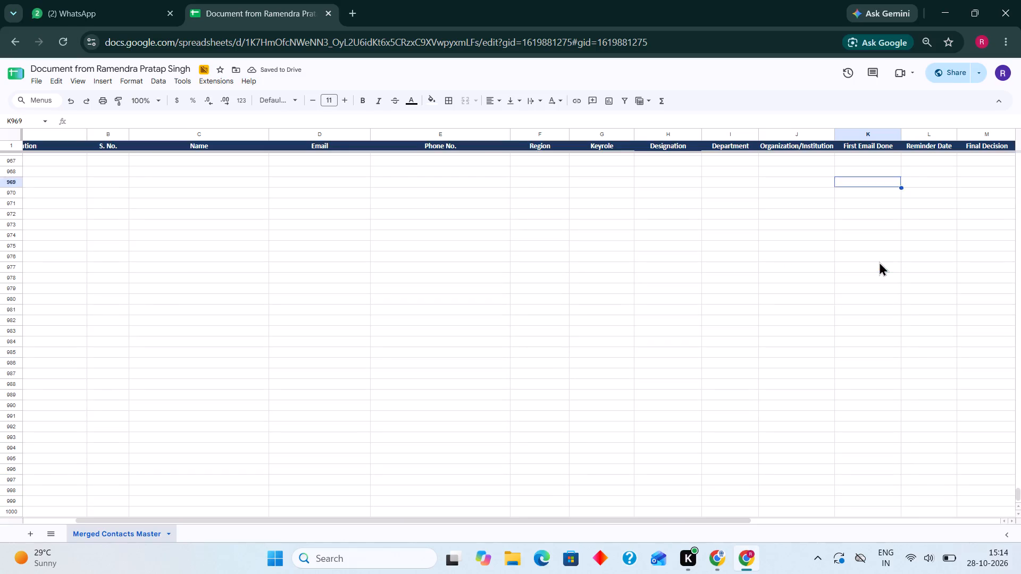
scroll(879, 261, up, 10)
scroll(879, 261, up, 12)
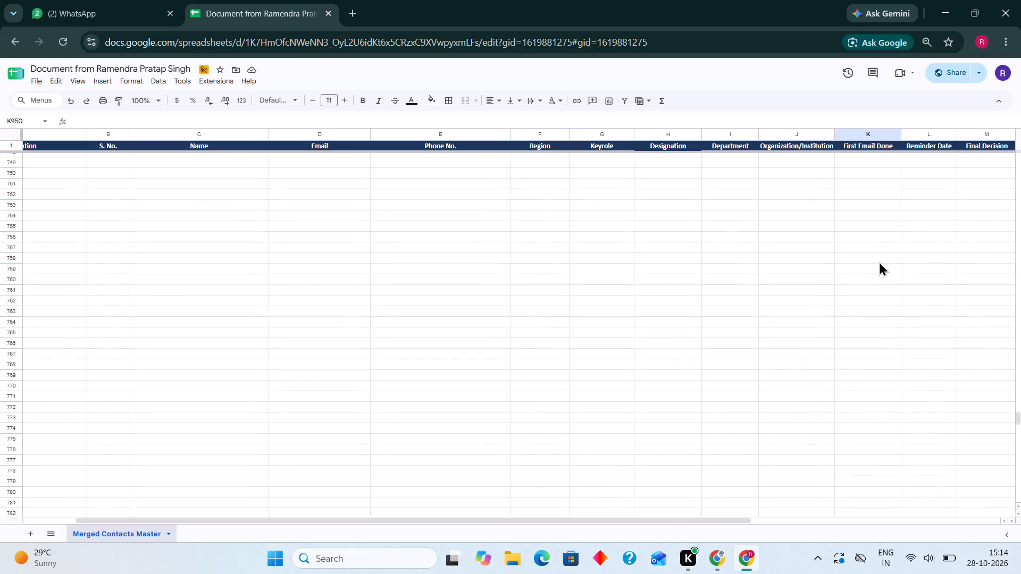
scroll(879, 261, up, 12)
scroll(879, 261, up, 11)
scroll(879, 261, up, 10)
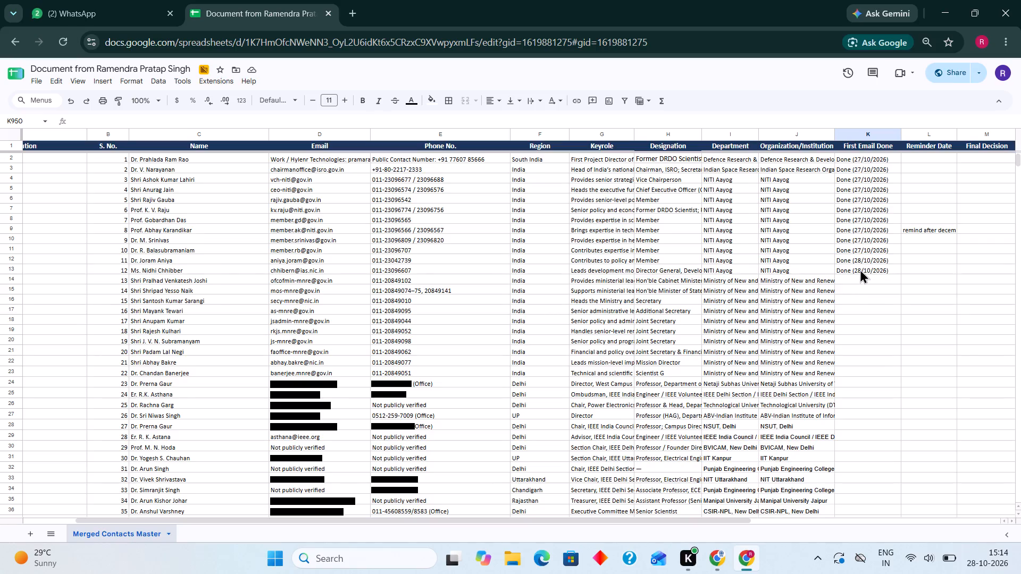
Paste the copied "Done (28/10/2026)" text over the range K14:K21 in the First Email Done column.
click(863, 281)
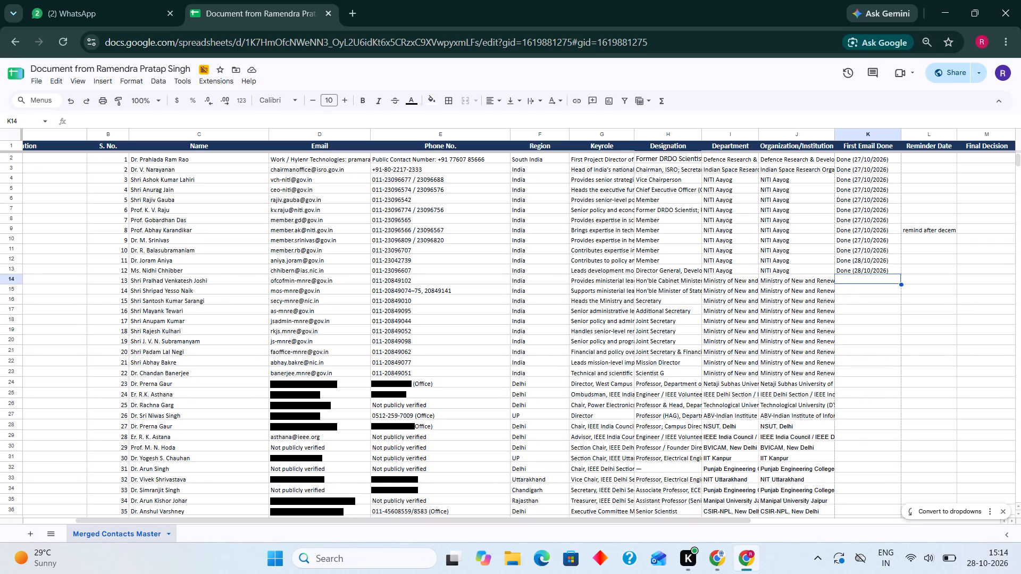
click(839, 275)
drag(839, 275, 864, 350)
drag(864, 350, 847, 296)
drag(838, 280, 850, 293)
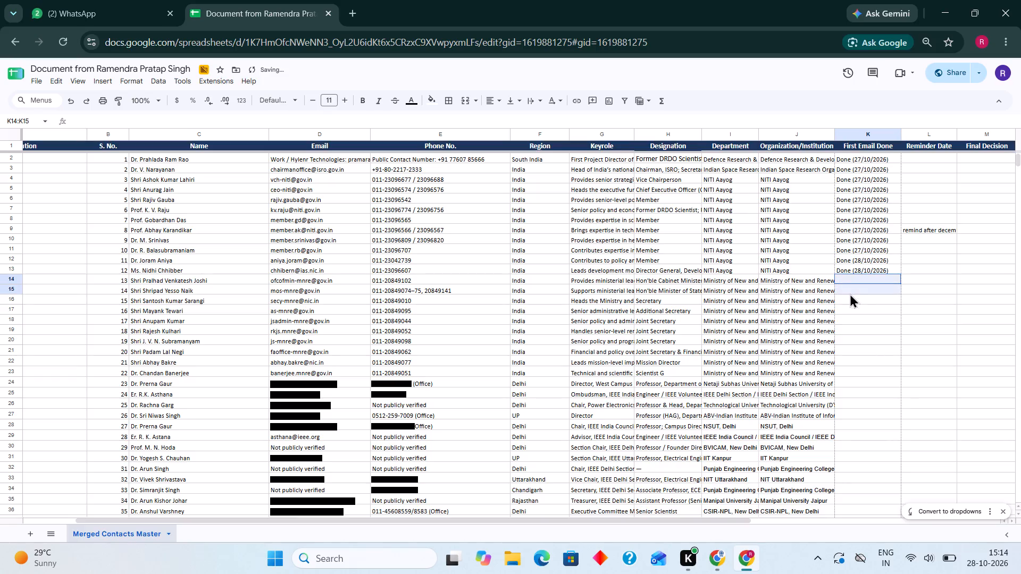
drag(850, 293, 867, 381)
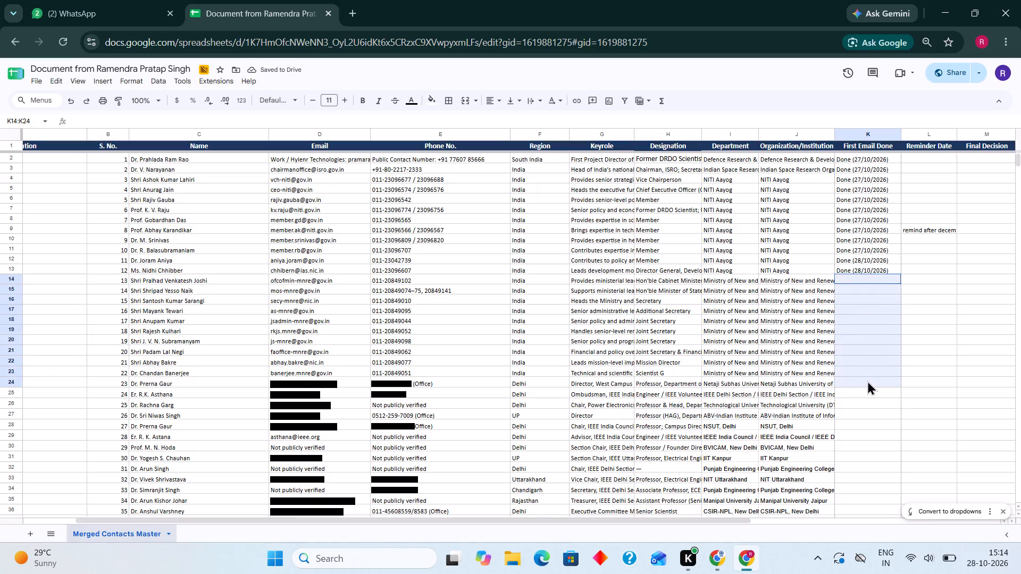
drag(867, 381, 859, 350)
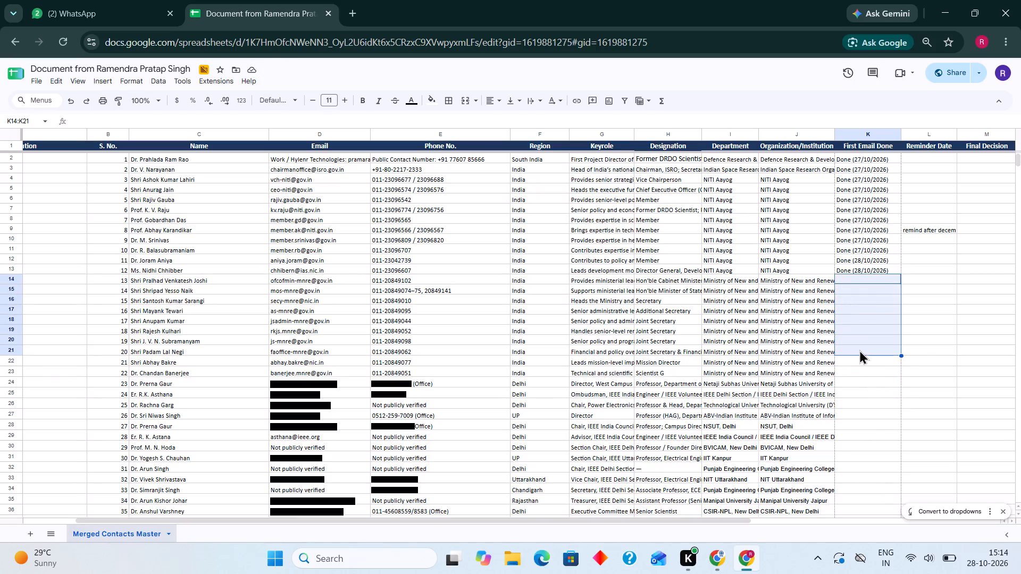
key(ctrl+v)
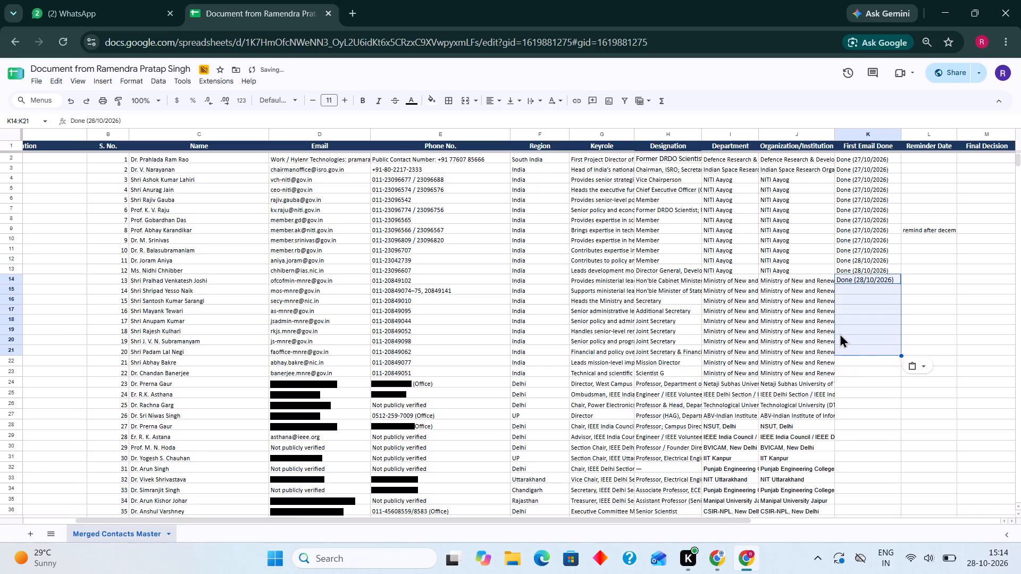
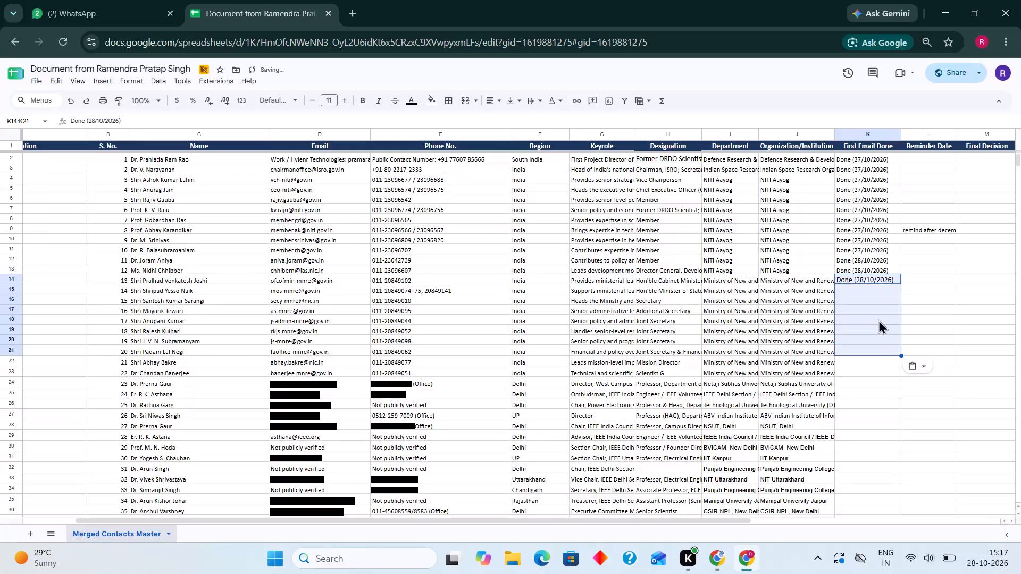
Paste the copied "Done (28/10/2026)" text into cell K15 of the First Email Done column.
click(854, 283)
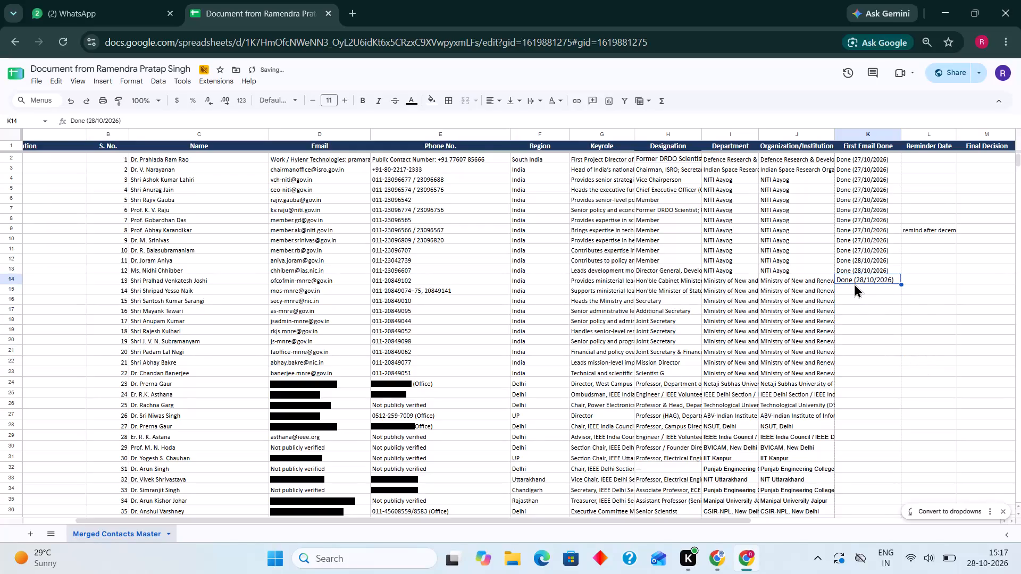
click(854, 284)
click(854, 288)
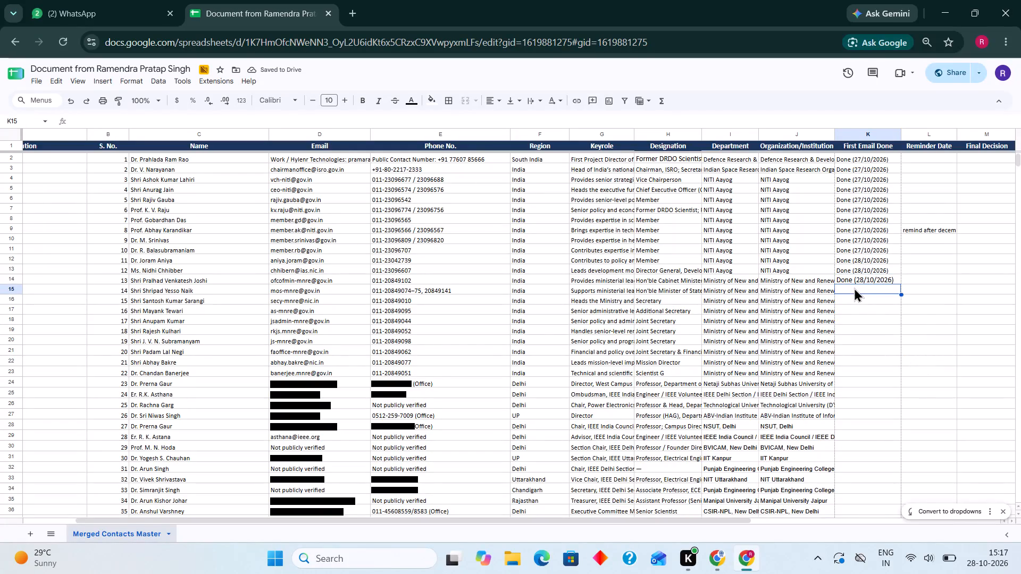
key(ctrl+v)
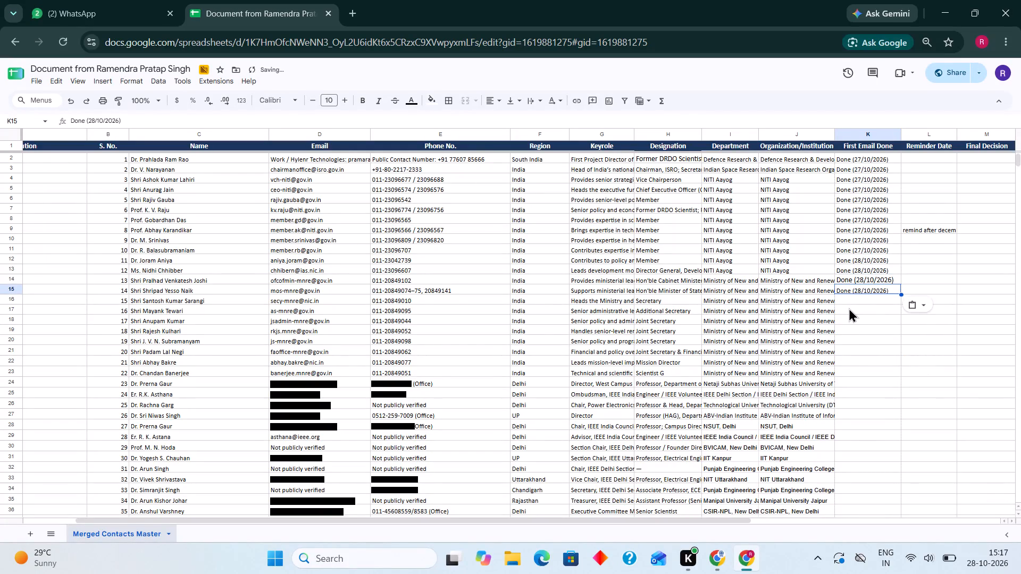
Set the font size of cells K15:K16 in the First Email Done column to 11.
ctrl+click(849, 303)
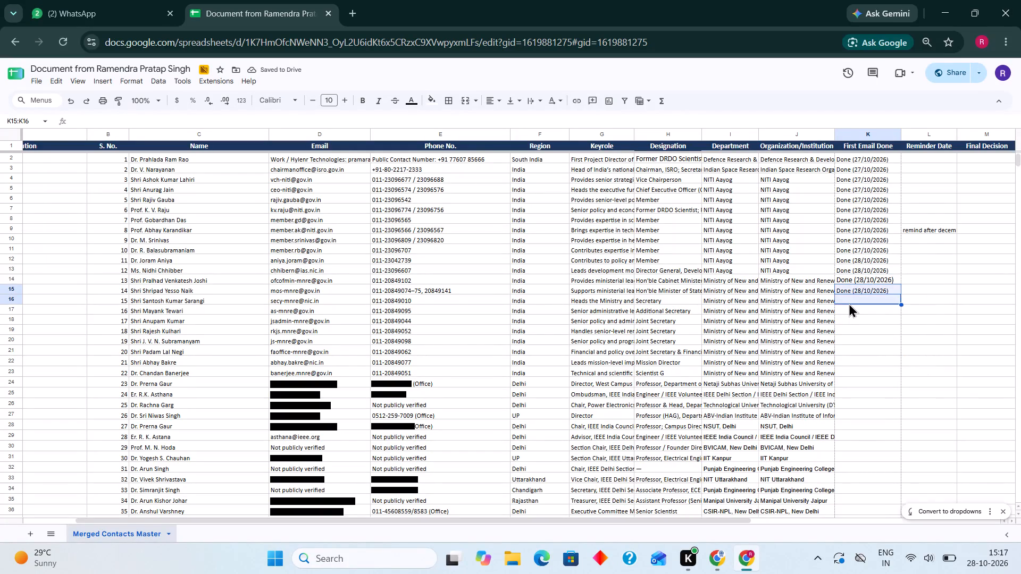
click(853, 306)
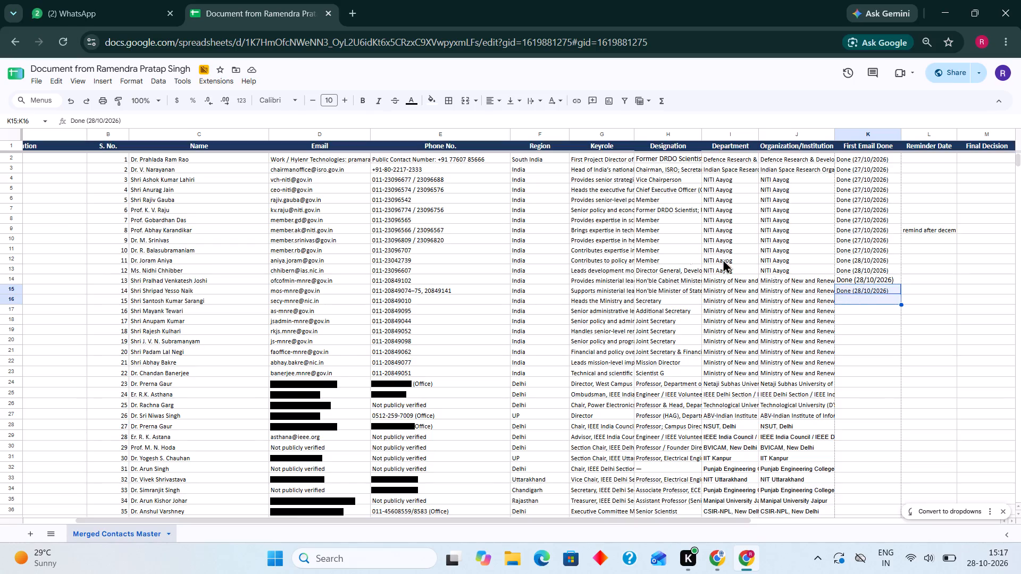
click(341, 96)
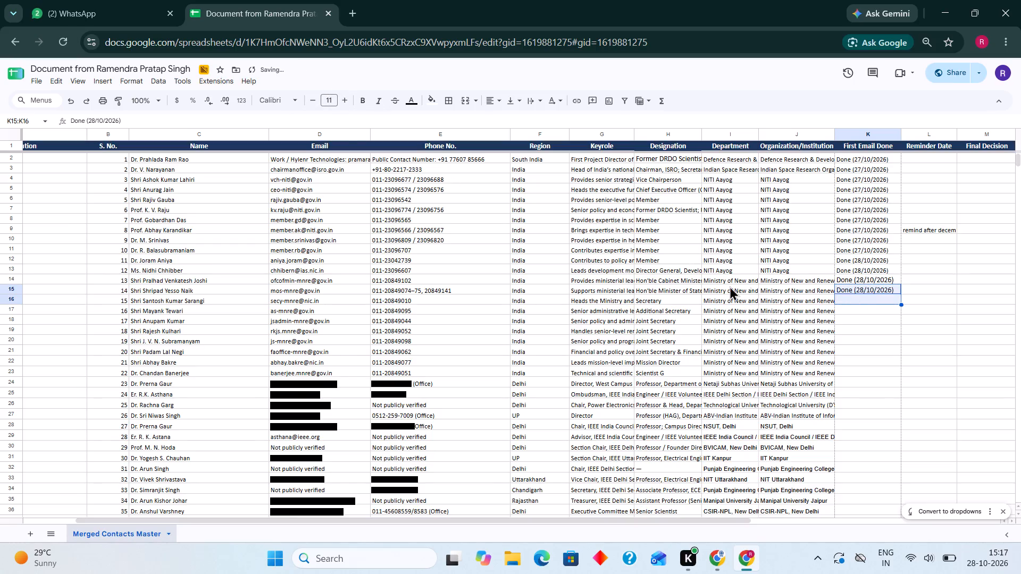
Paste "Done (28/10/2026)" into each First Email Done cell from K16 to K21, one cell at a time.
click(840, 299)
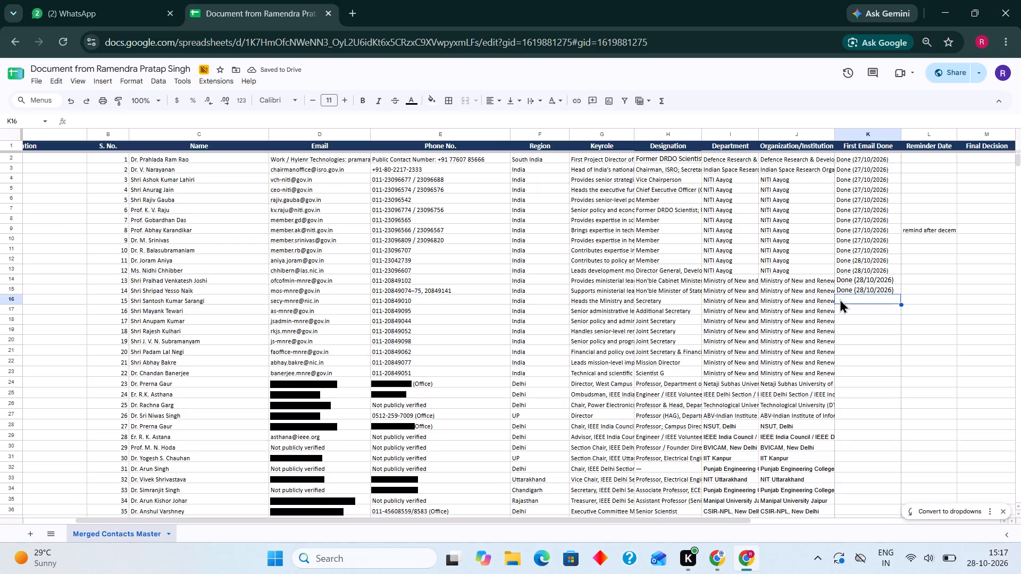
key(ctrl+v)
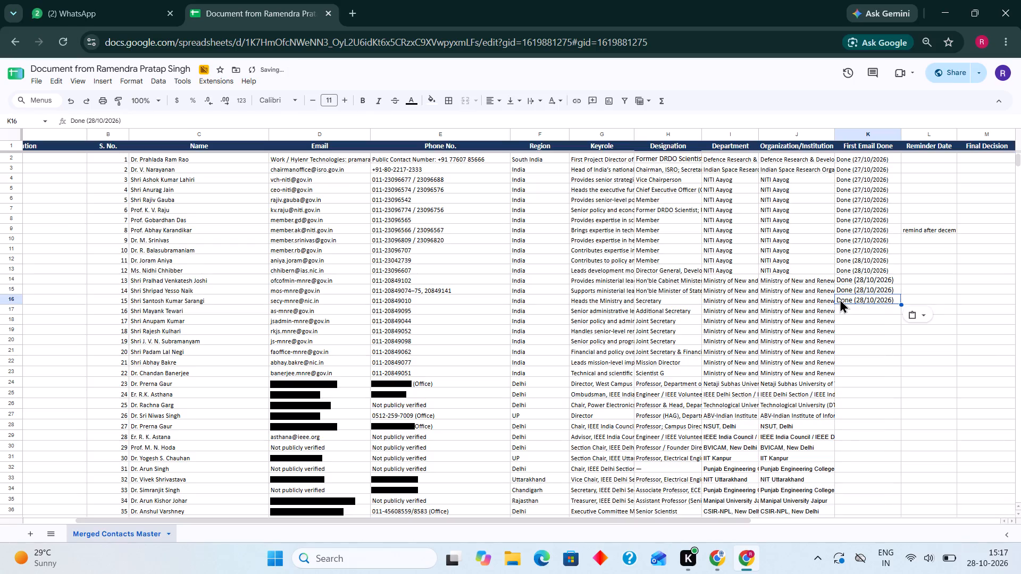
ctrl+click(845, 310)
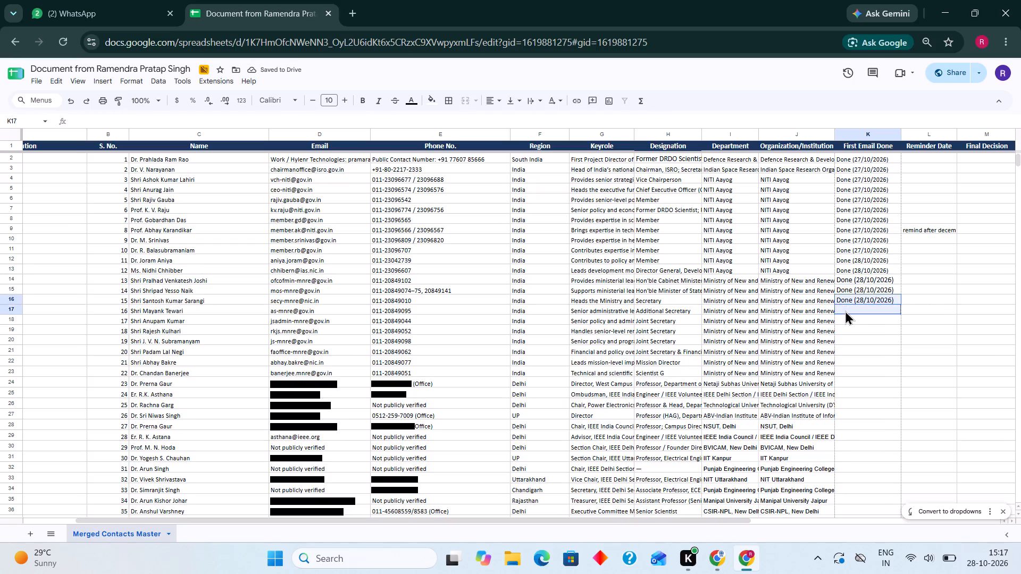
key(ctrl+v)
ctrl+click(847, 319)
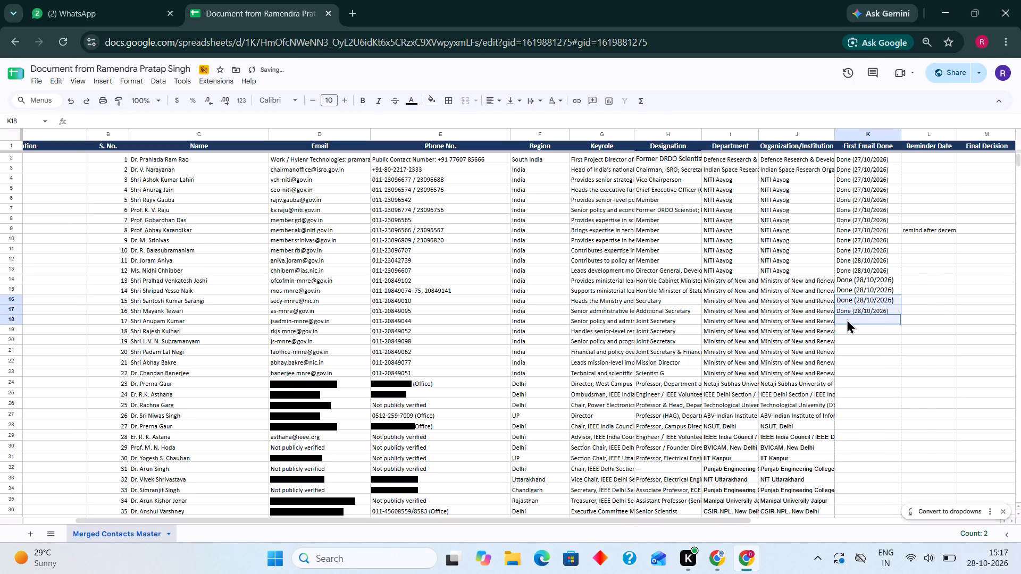
key(ctrl+v)
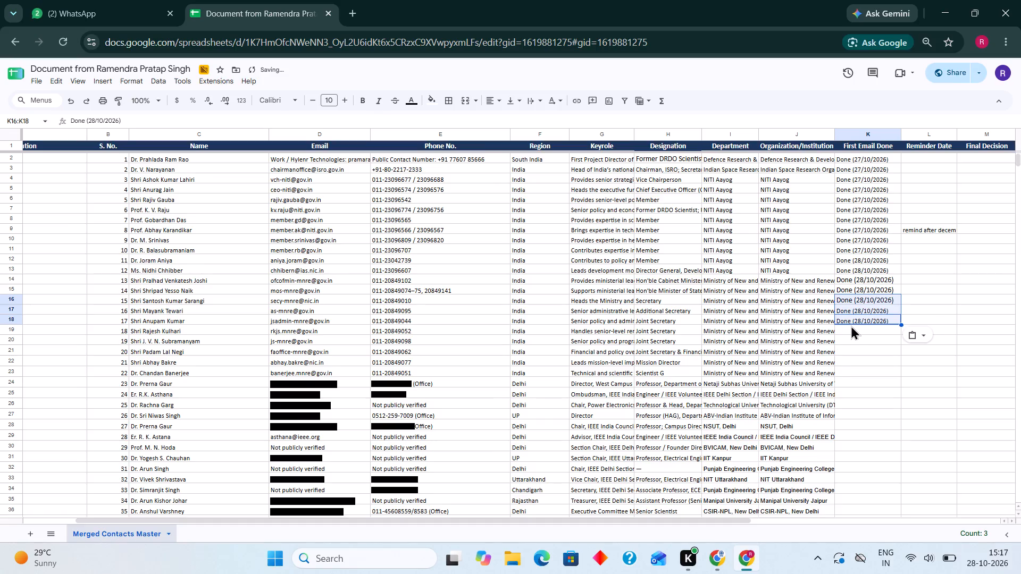
ctrl+click(850, 330)
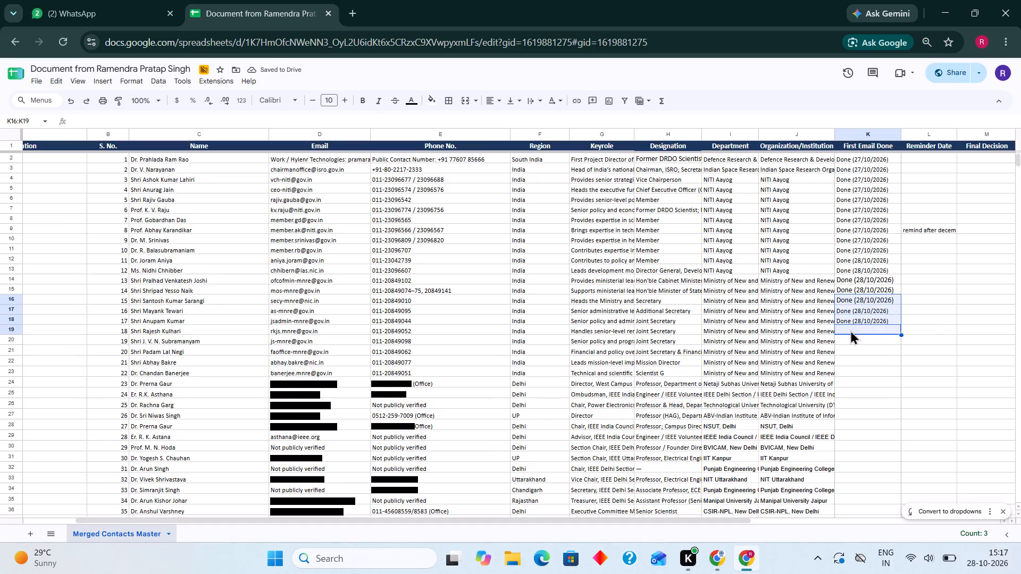
key(ctrl+v)
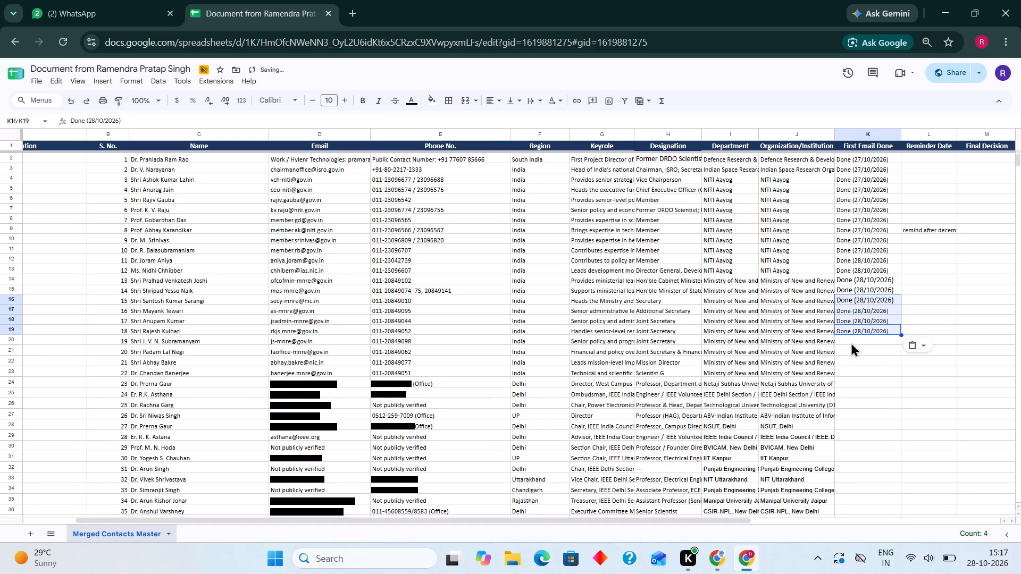
ctrl+click(851, 340)
key(ctrl+v)
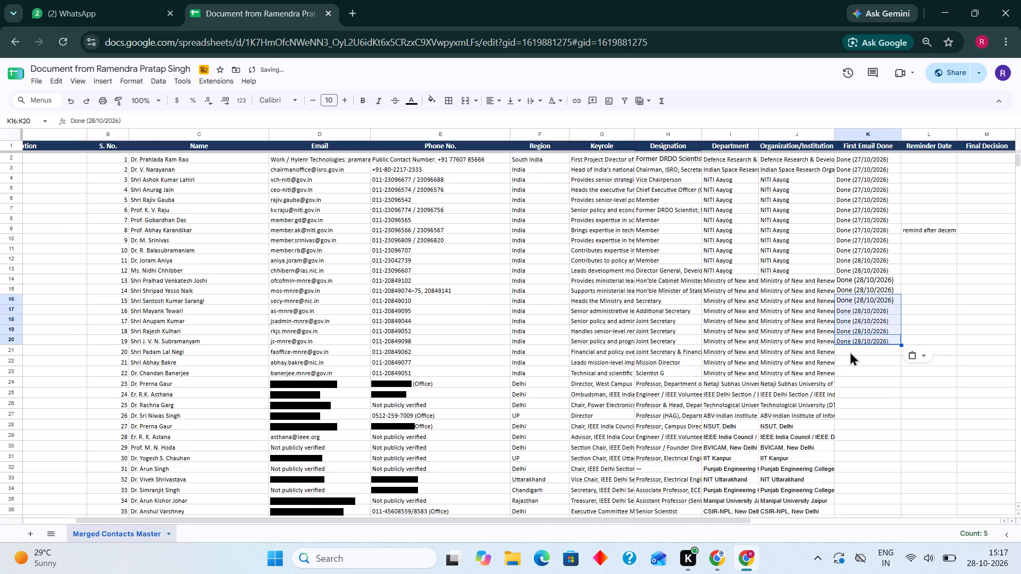
ctrl+click(850, 349)
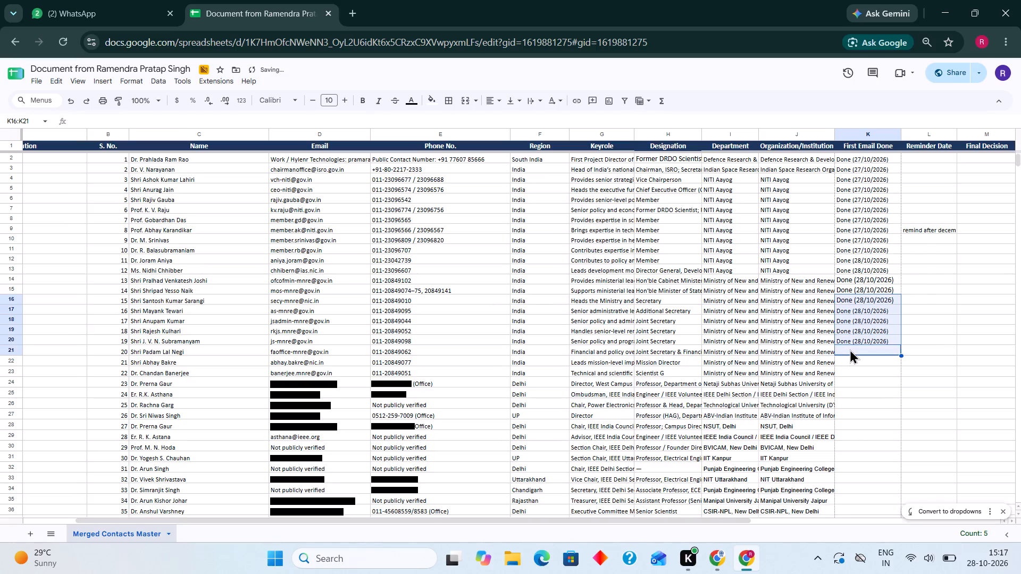
key(ctrl+v)
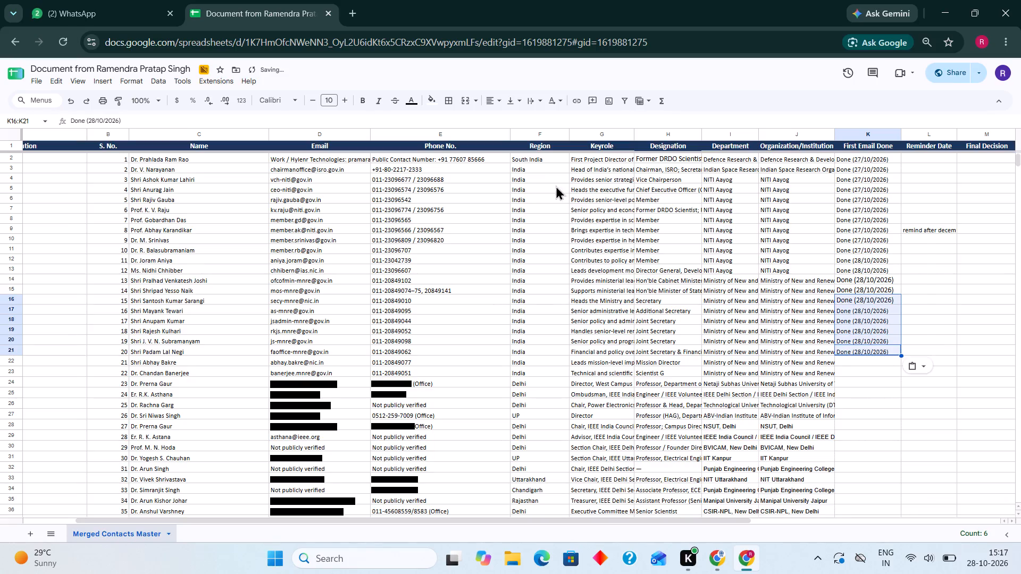
Set the font size of the First Email Done entries in K16:K21 to 11.
click(347, 97)
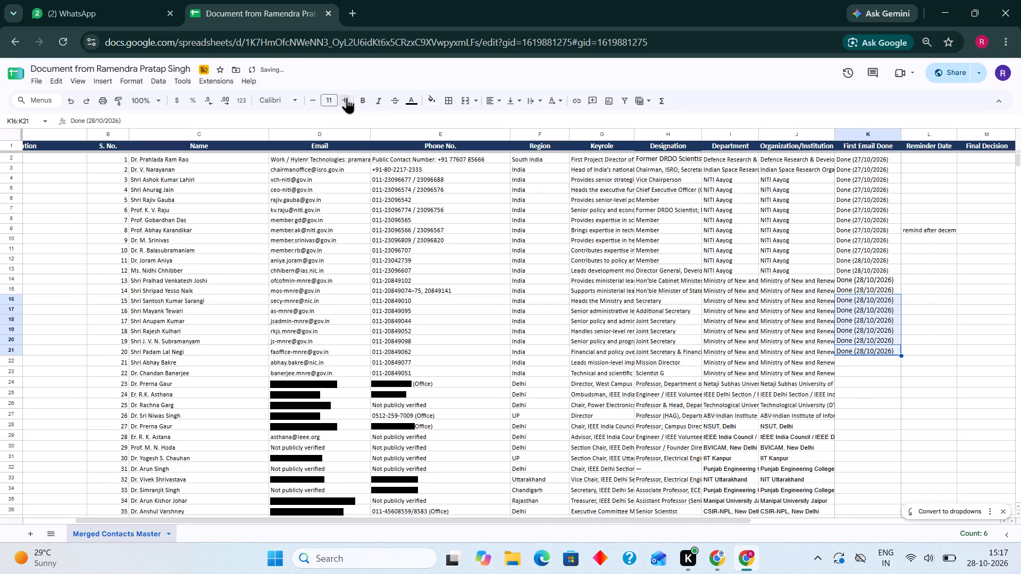
click(865, 399)
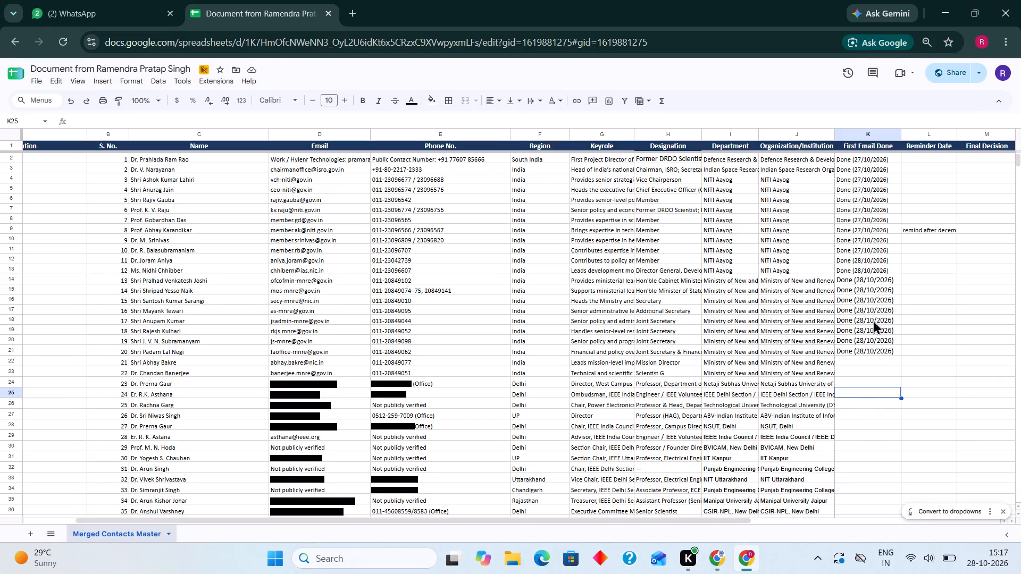
Select the First Email Done entries in the range K16:K21.
drag(899, 348, 856, 302)
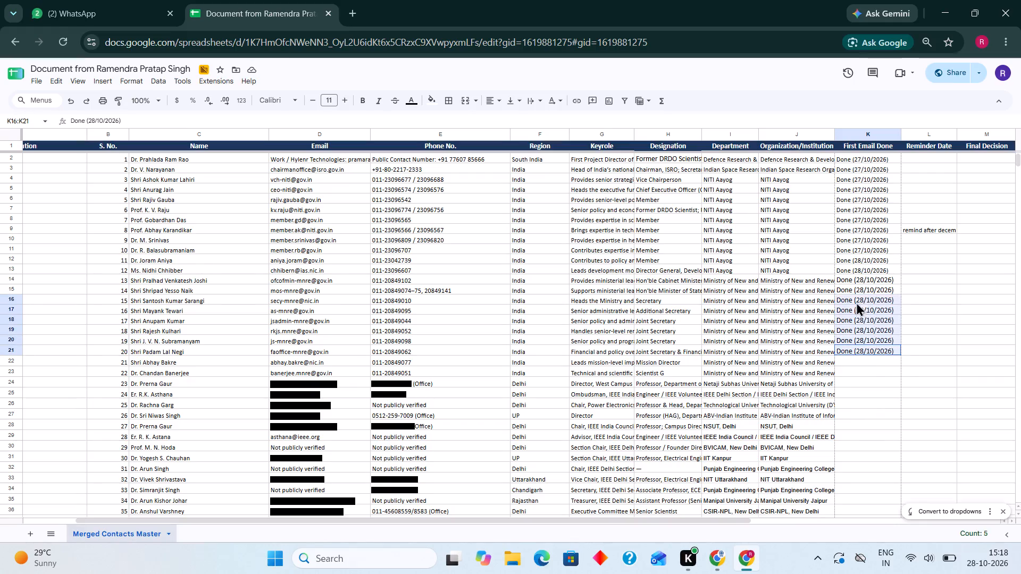
Reduce the font size of the First Email Done entries in K14:K21 to 10.
drag(856, 302, 841, 276)
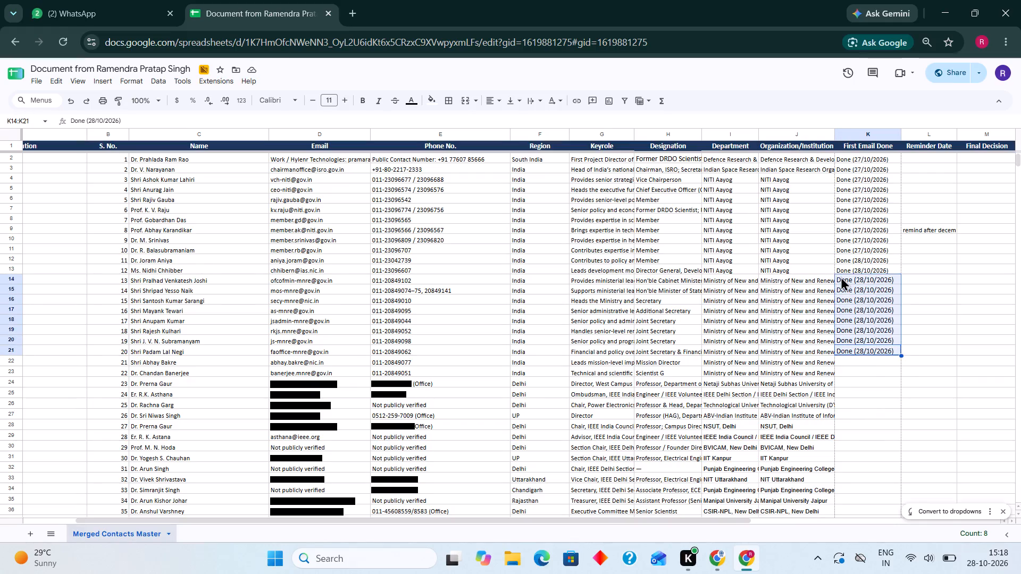
click(315, 100)
click(947, 264)
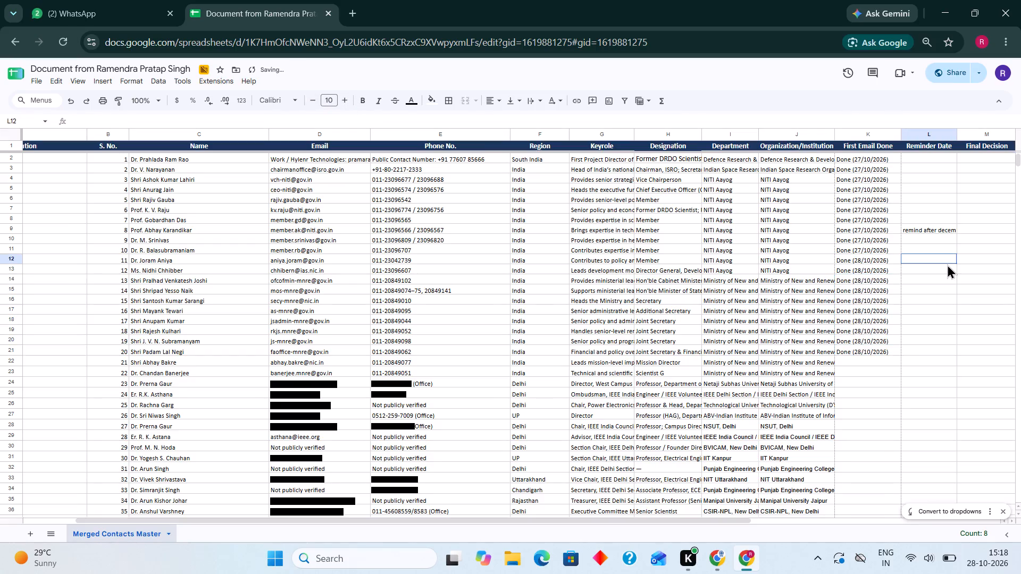